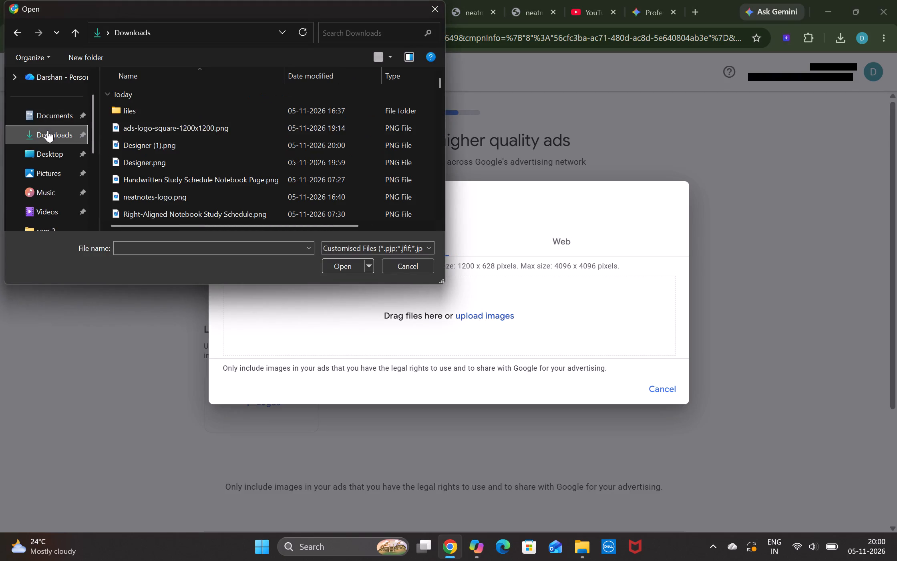
click(167, 153)
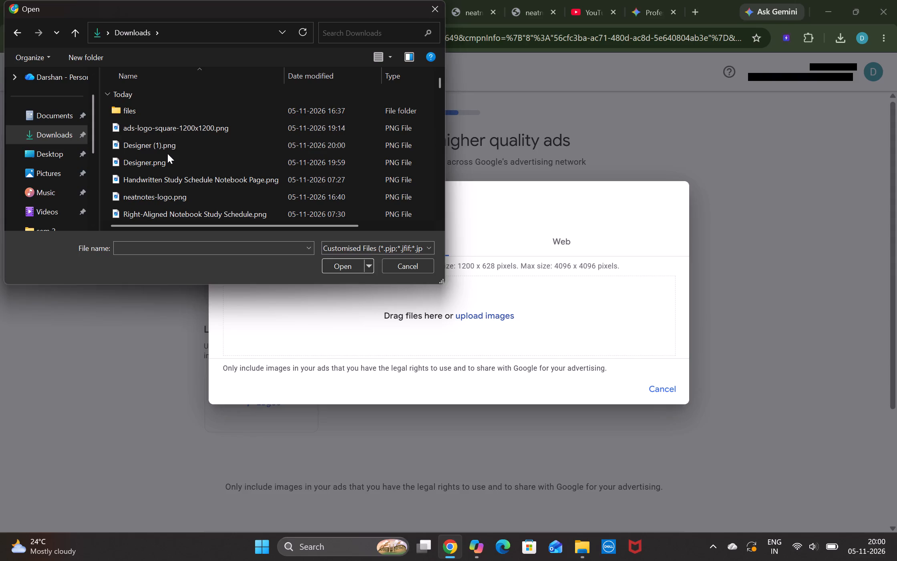
click(167, 158)
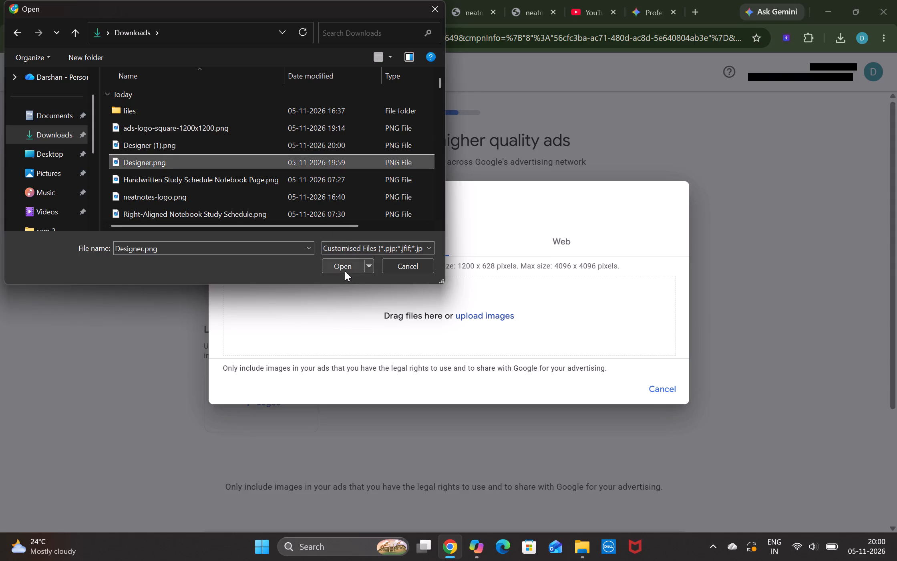
click(345, 271)
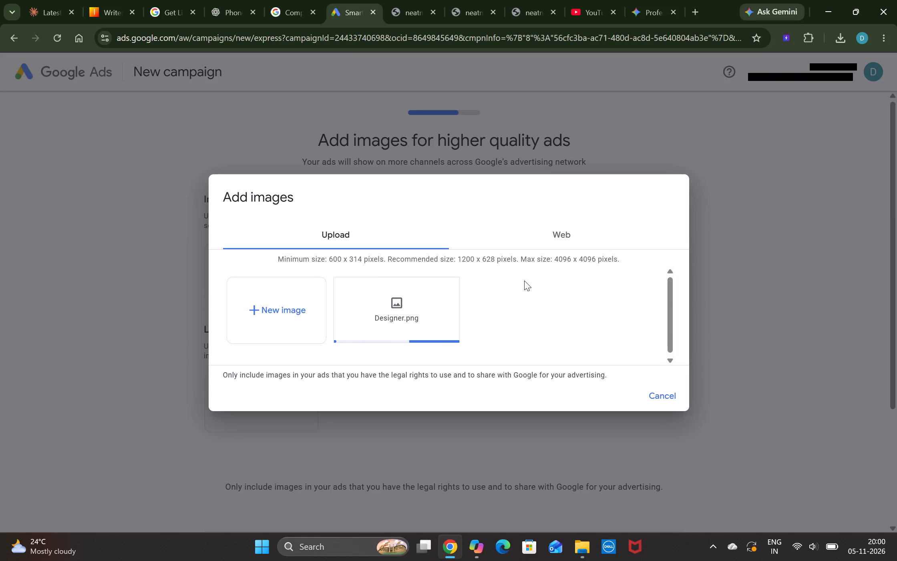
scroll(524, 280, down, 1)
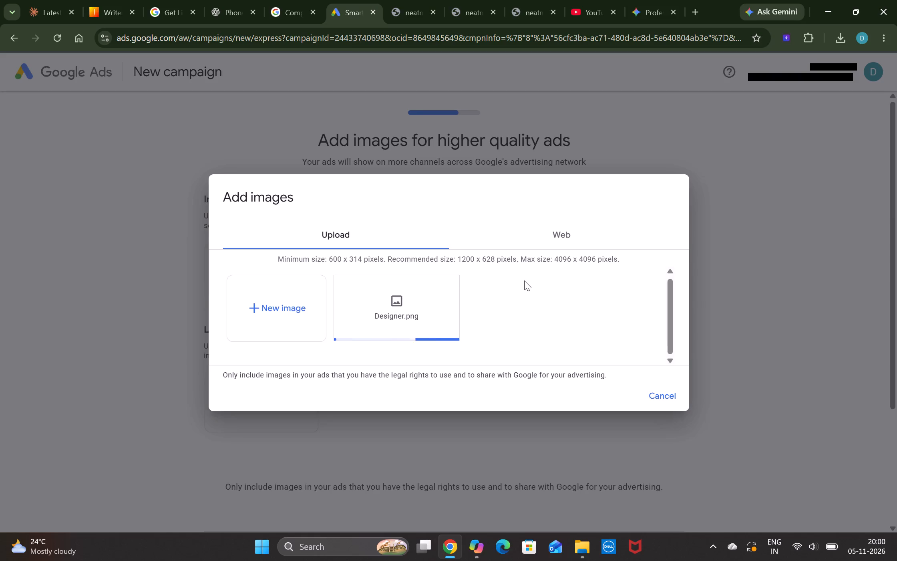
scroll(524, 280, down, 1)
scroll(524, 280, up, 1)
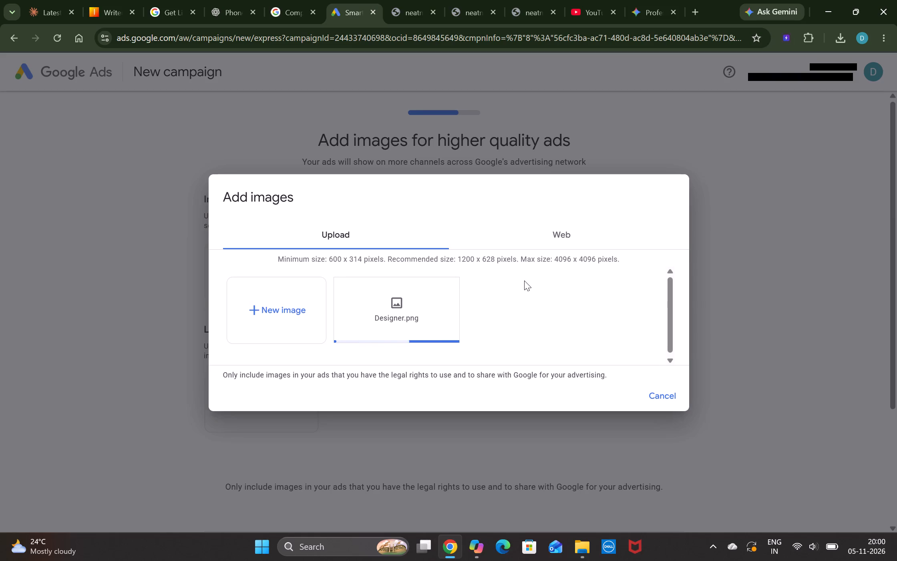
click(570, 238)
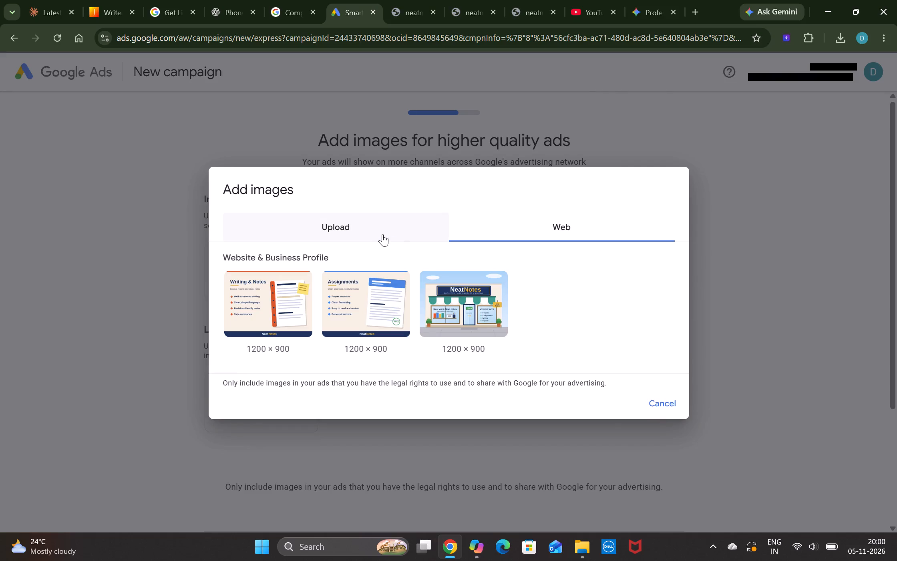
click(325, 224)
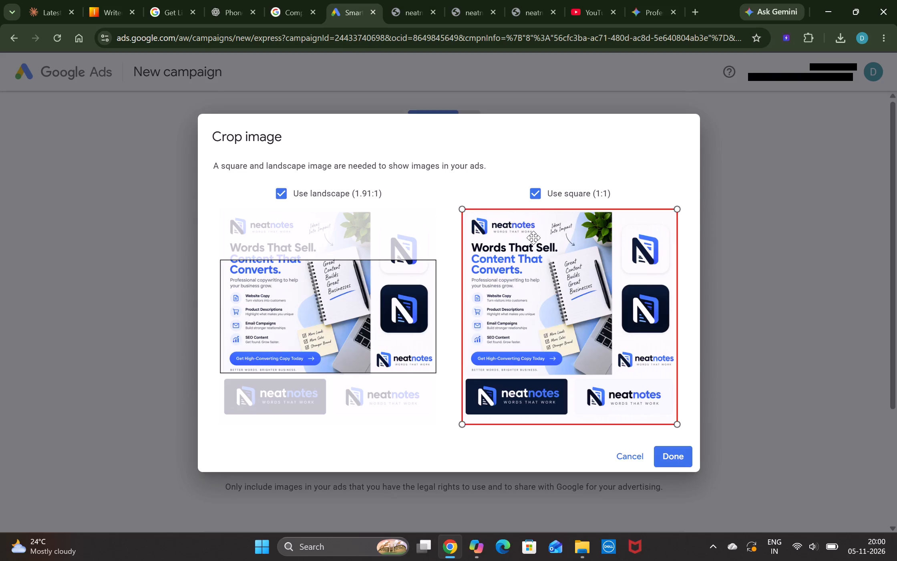
Move the landscape (1.91:1) crop up to the top of the image, over the neatnotes logo and headline.
scroll(305, 301, up, 1)
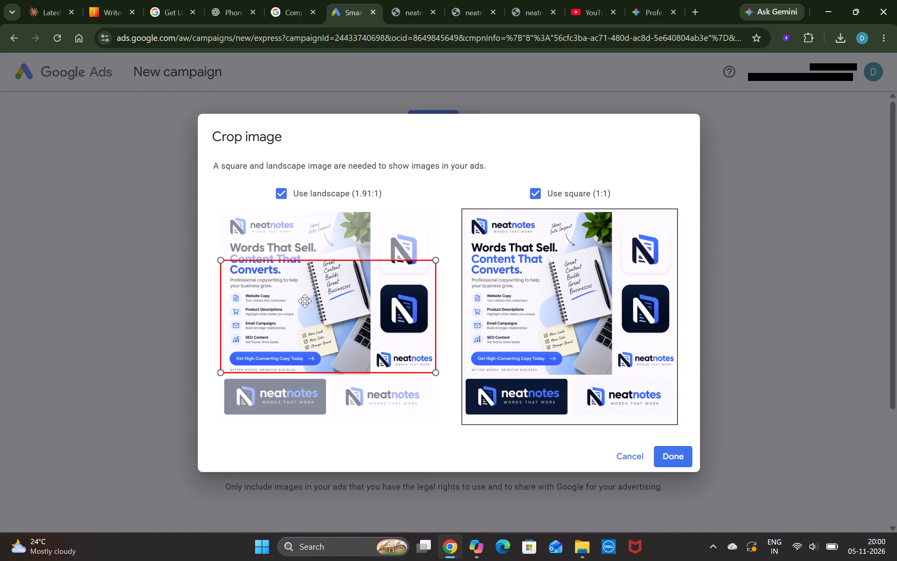
scroll(305, 301, down, 2)
drag(434, 262, 431, 252)
drag(350, 318, 345, 260)
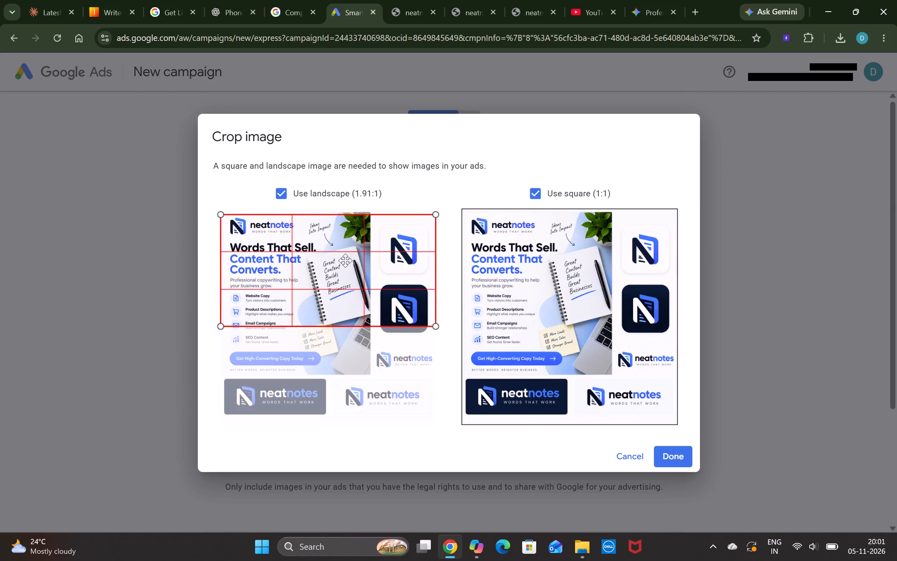
drag(345, 260, 346, 272)
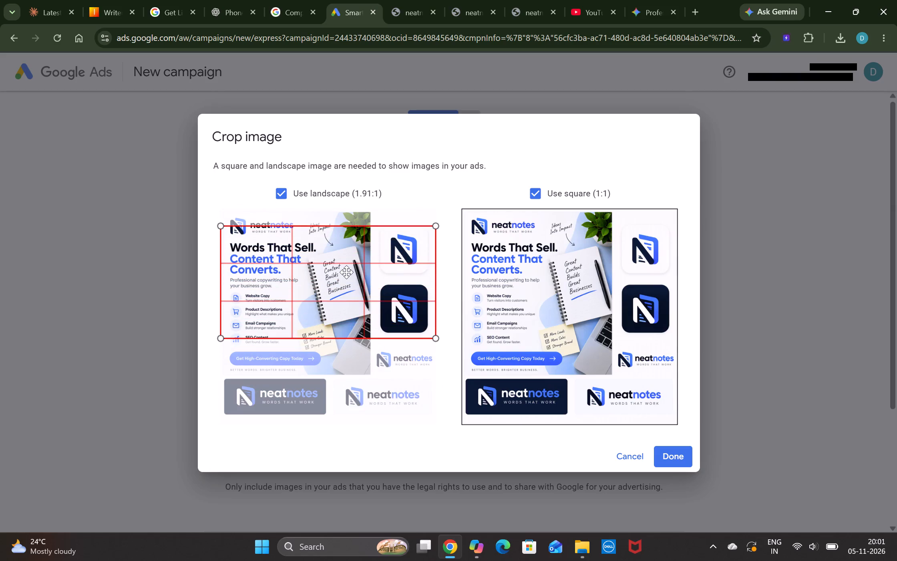
drag(346, 272, 350, 260)
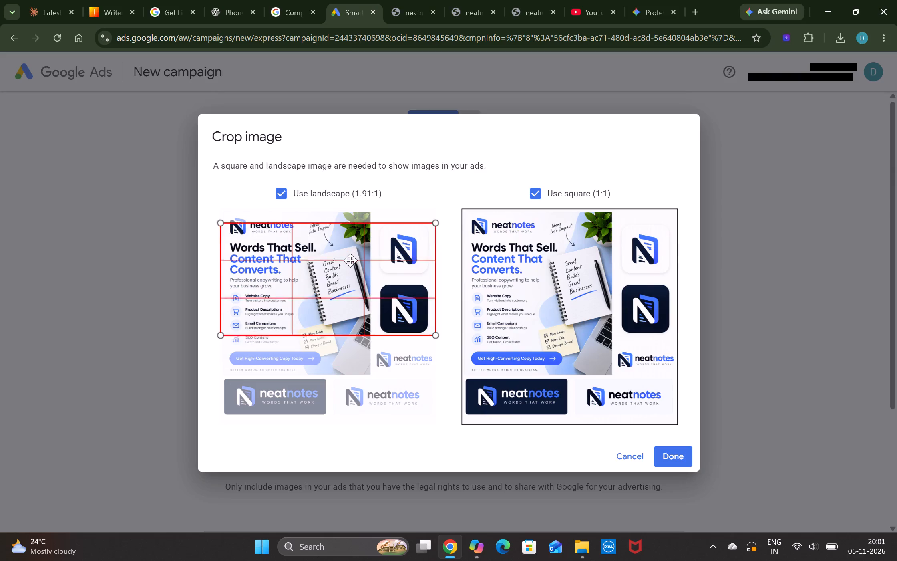
drag(350, 260, 354, 253)
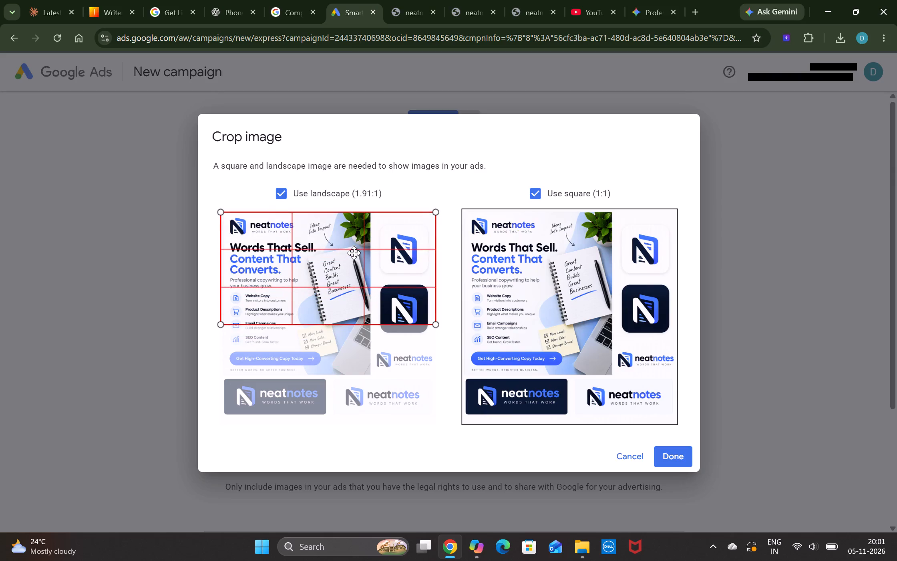
drag(354, 253, 353, 257)
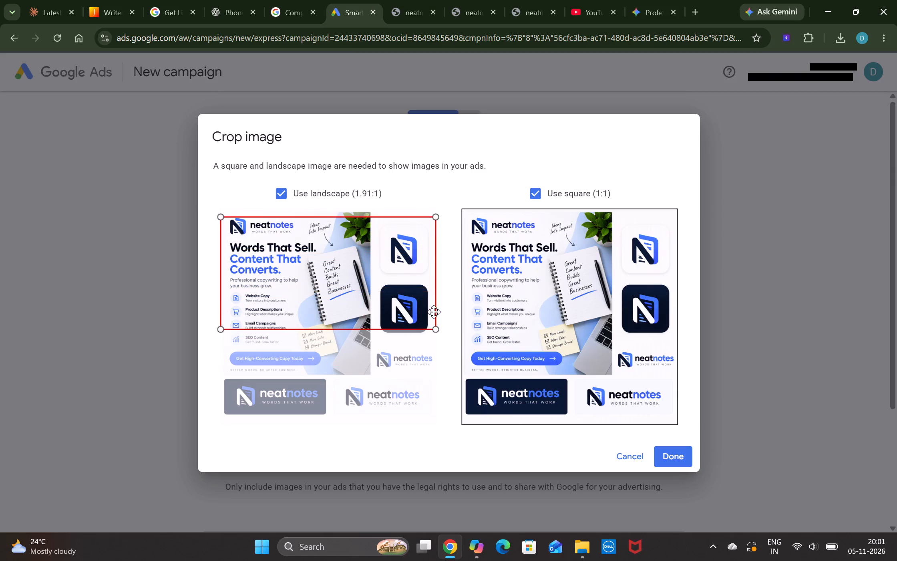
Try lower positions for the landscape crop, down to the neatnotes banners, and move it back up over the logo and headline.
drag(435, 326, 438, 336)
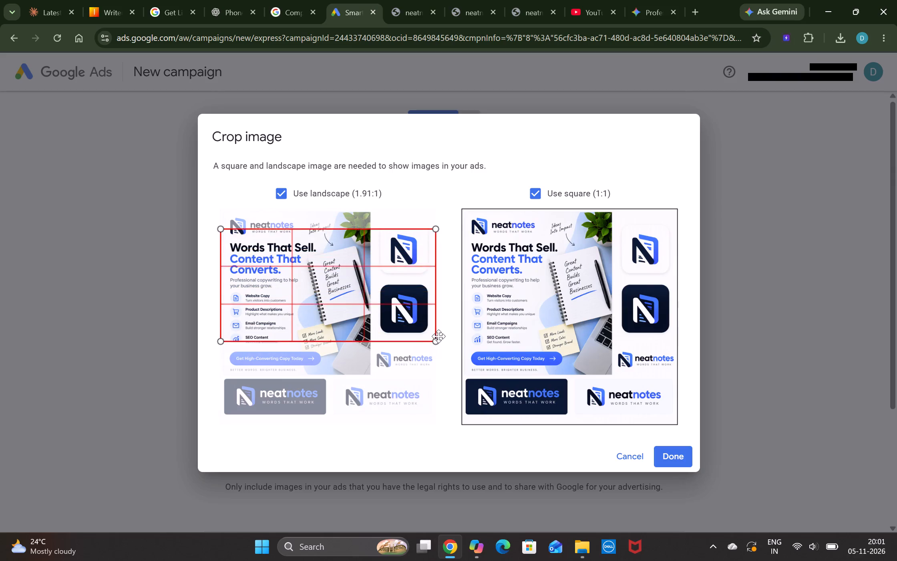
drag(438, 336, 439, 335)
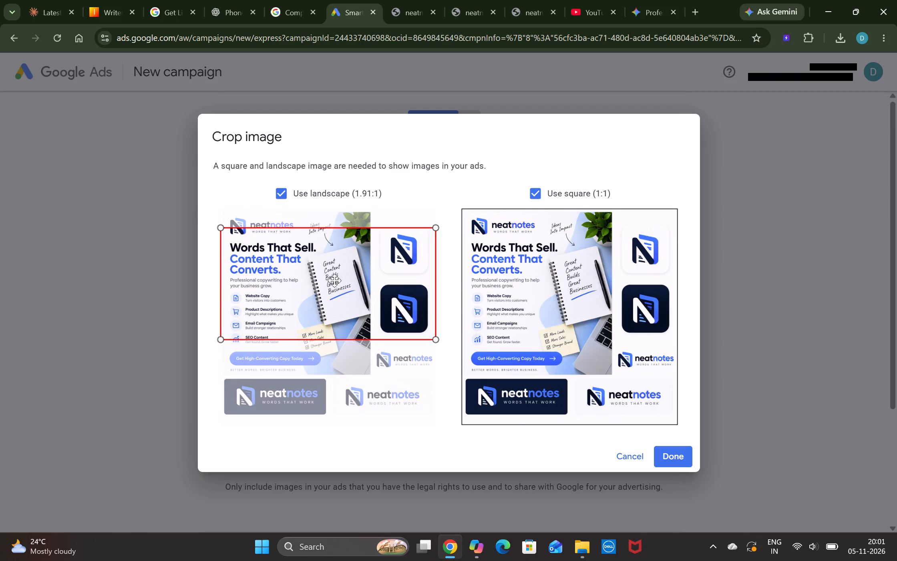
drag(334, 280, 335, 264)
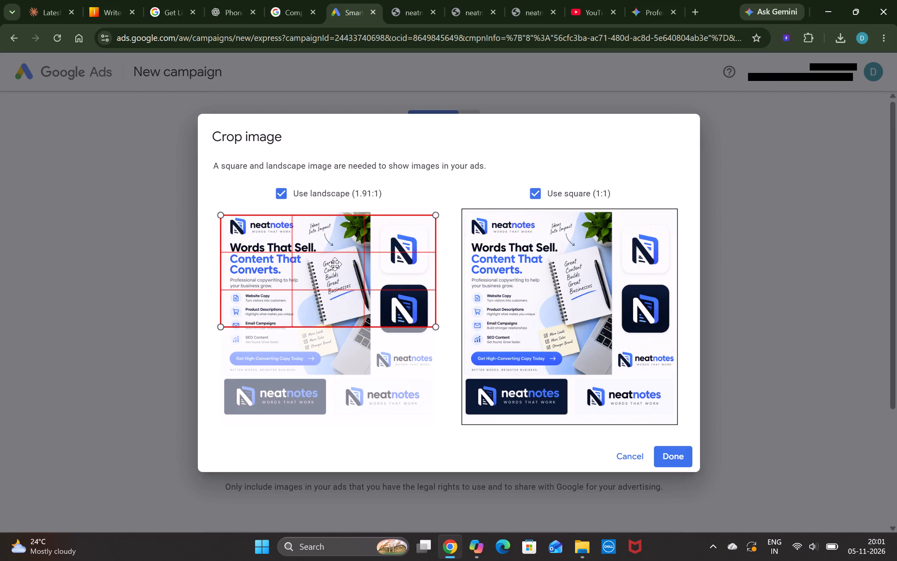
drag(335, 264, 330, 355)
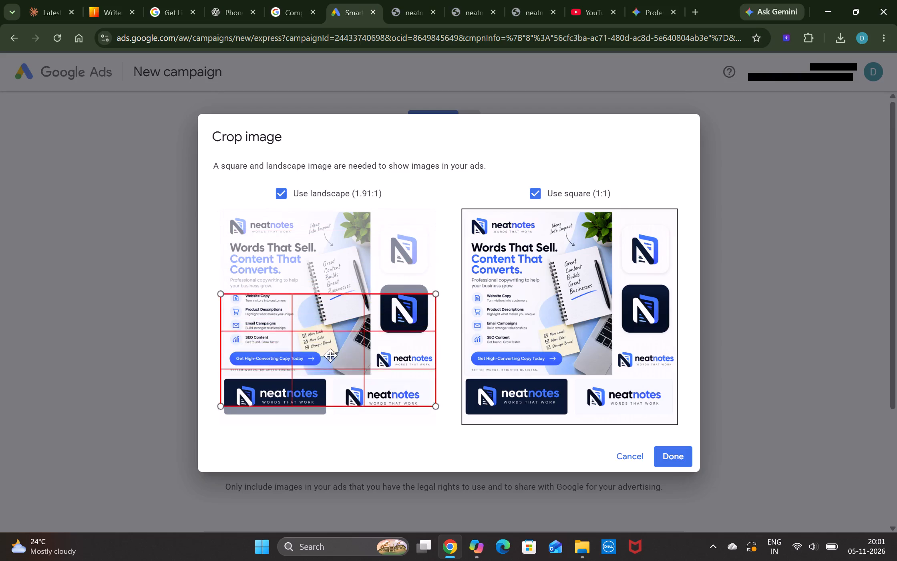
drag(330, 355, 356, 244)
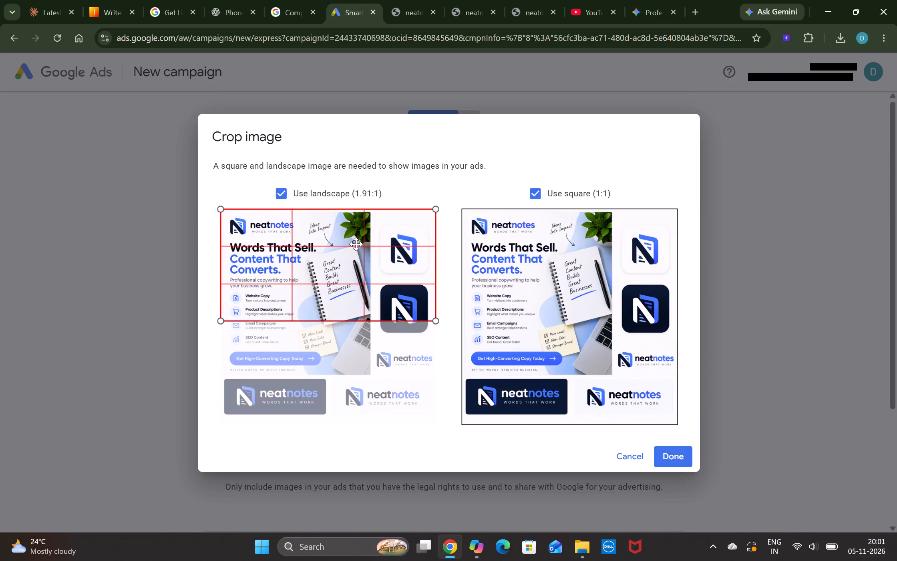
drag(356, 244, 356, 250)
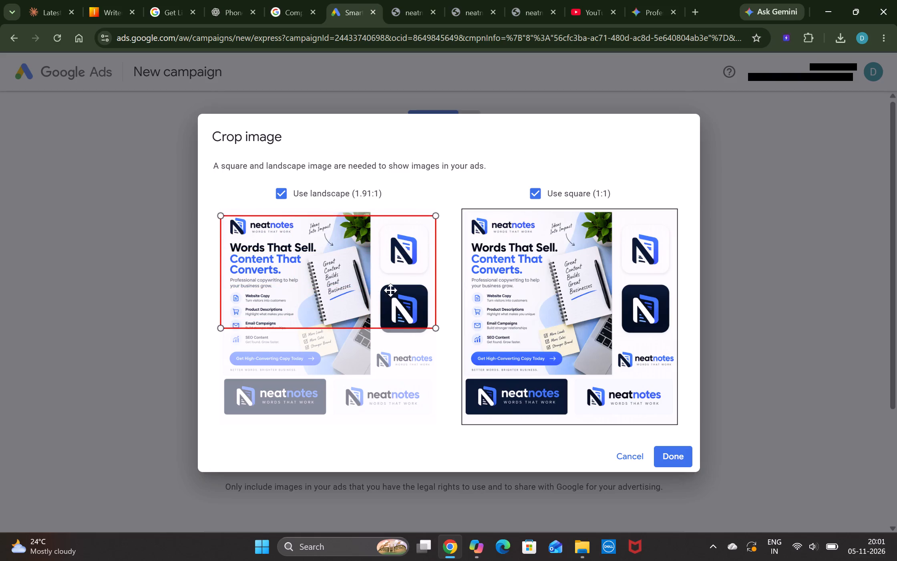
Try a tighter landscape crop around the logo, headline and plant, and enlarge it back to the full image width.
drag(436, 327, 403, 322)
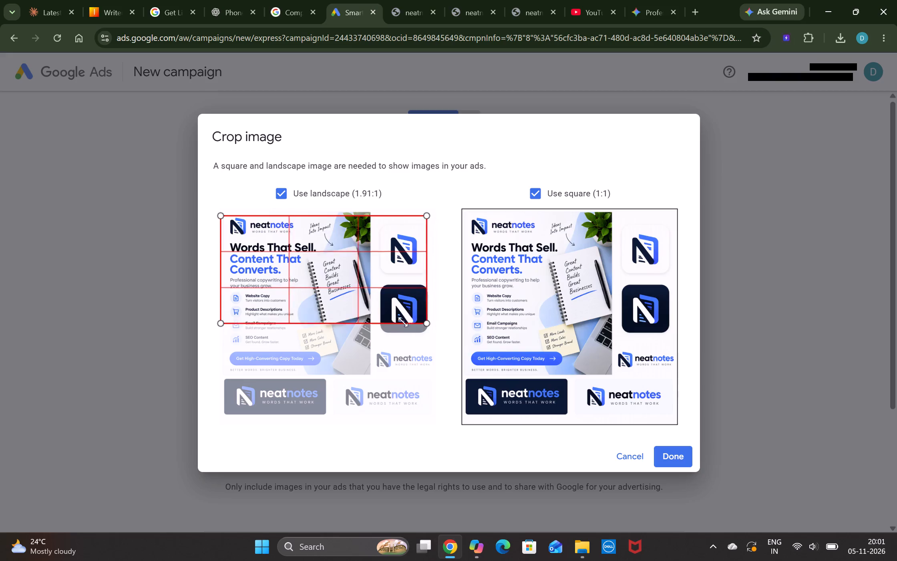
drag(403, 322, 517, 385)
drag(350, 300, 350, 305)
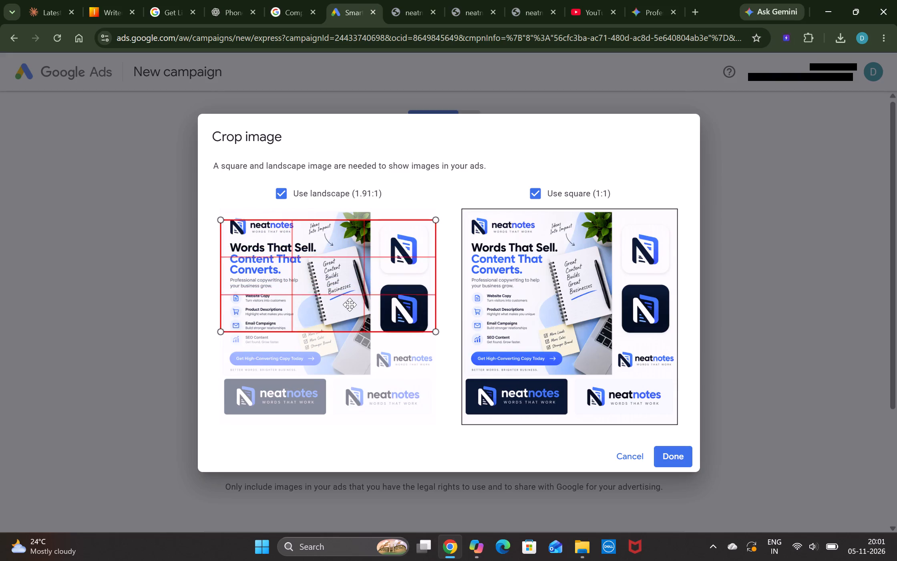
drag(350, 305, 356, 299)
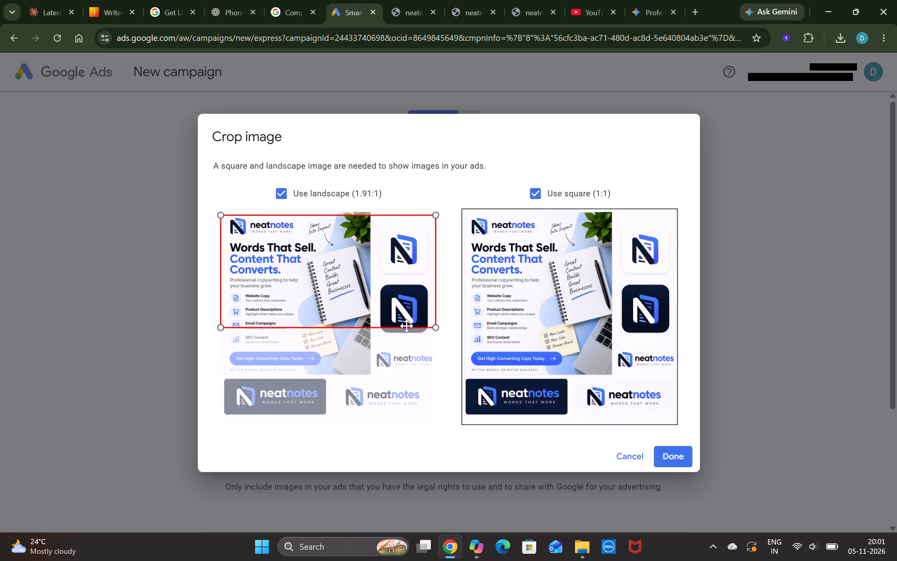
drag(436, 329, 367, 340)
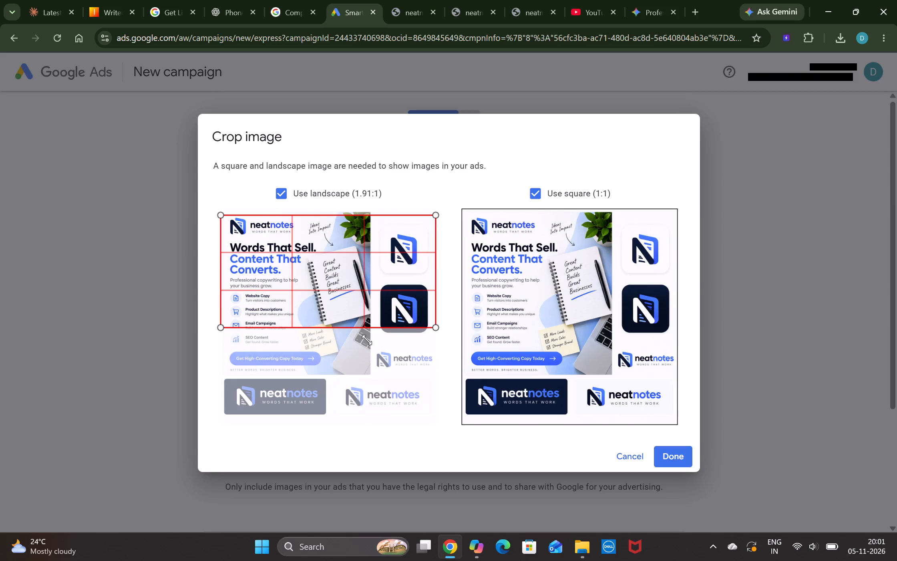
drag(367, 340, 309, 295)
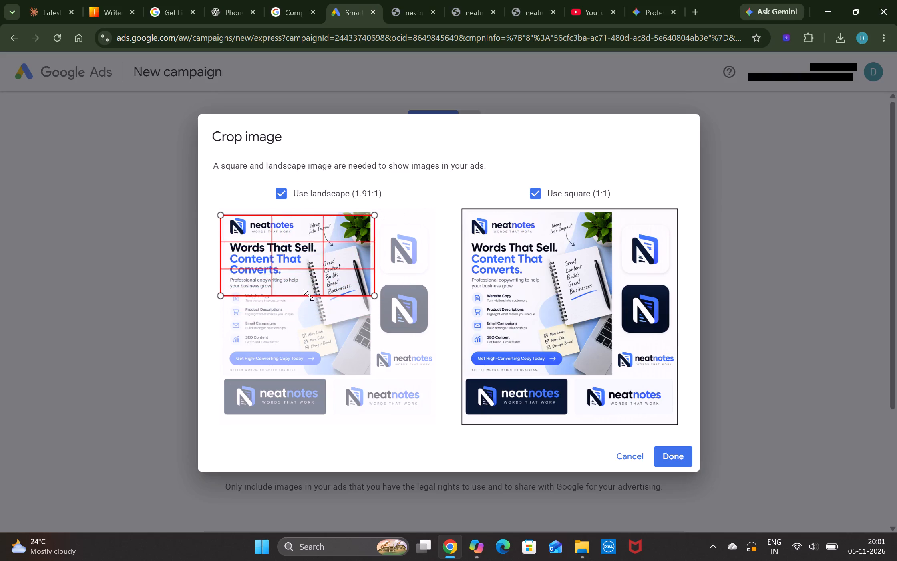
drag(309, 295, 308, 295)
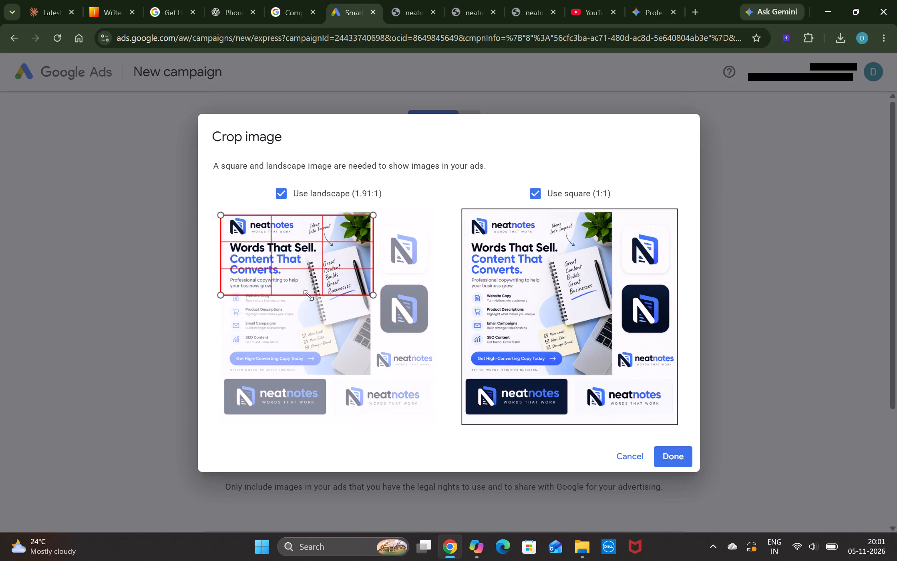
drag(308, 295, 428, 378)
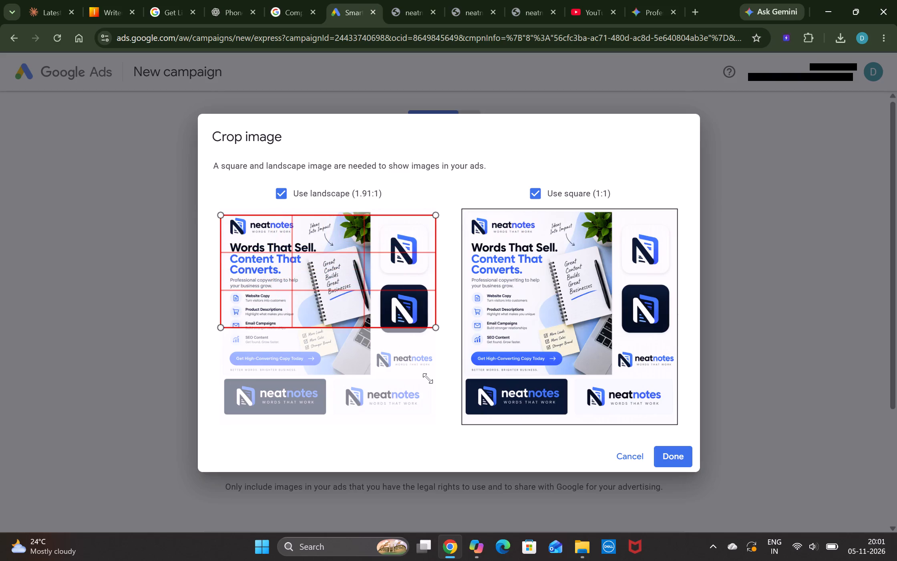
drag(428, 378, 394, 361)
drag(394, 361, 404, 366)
Settle the landscape (1.91:1) crop slightly below the image's top edge, over the neatnotes logo, headline and both N icons, and accept the crops.
drag(370, 276, 370, 292)
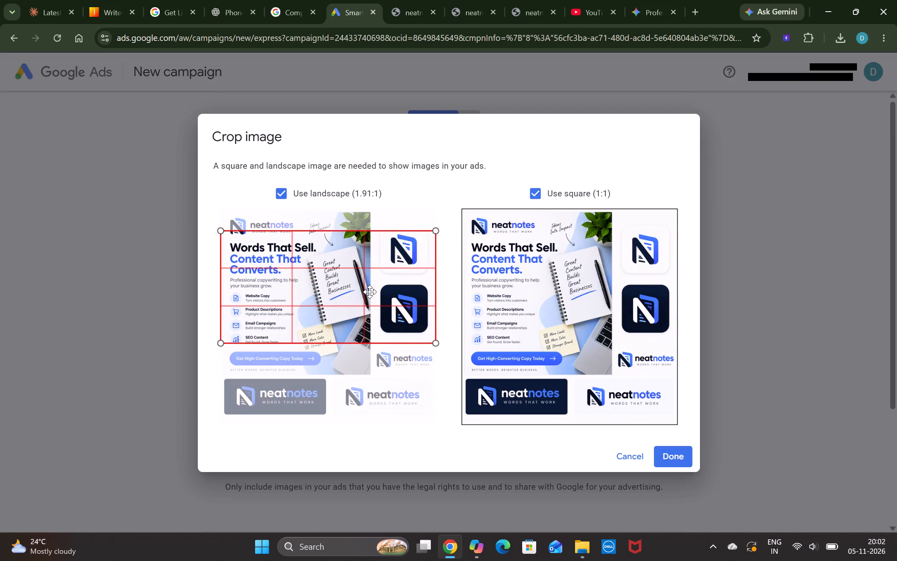
drag(370, 292, 370, 300)
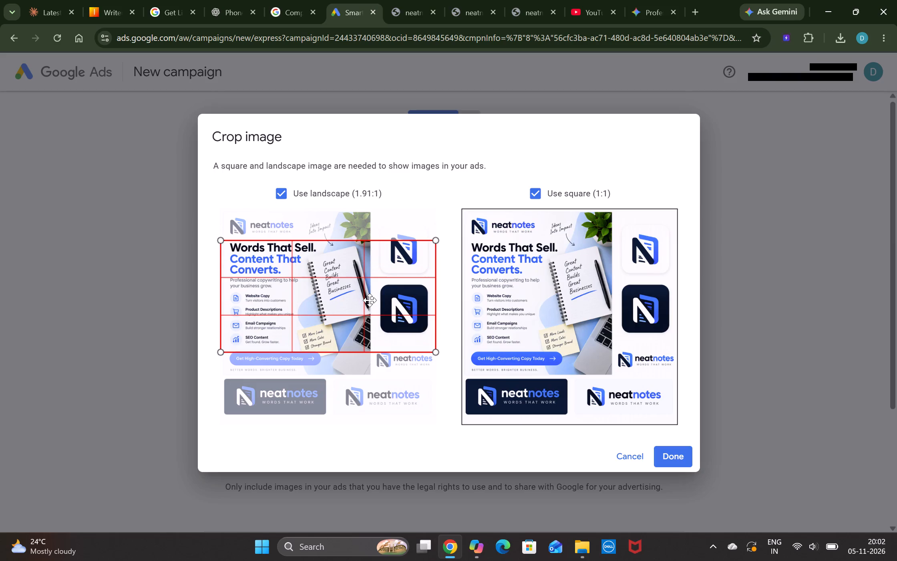
drag(370, 300, 388, 272)
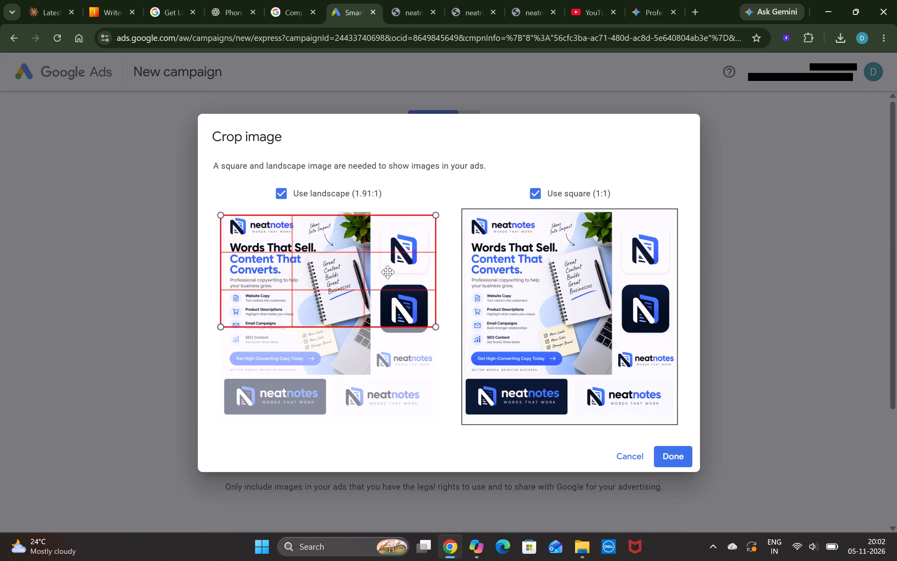
drag(388, 272, 391, 258)
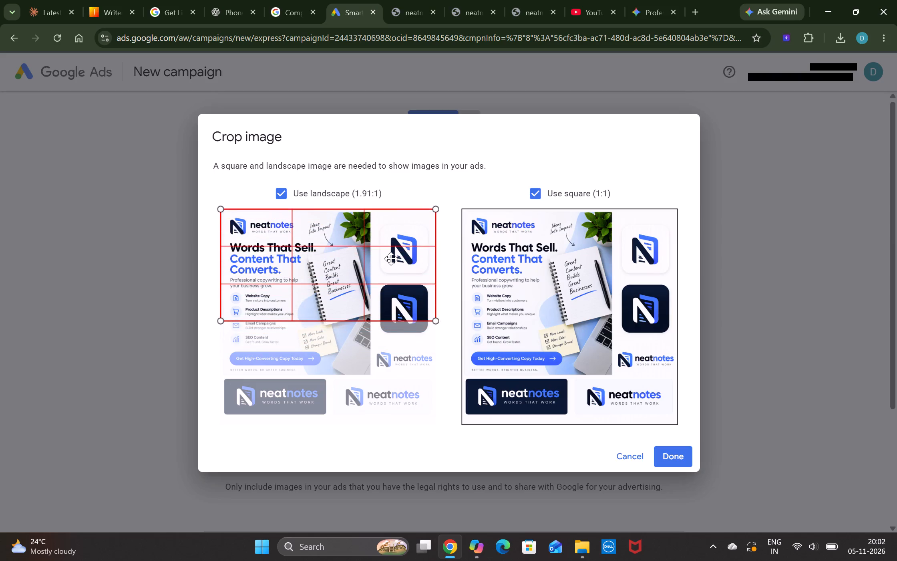
drag(391, 258, 391, 256)
drag(391, 256, 390, 266)
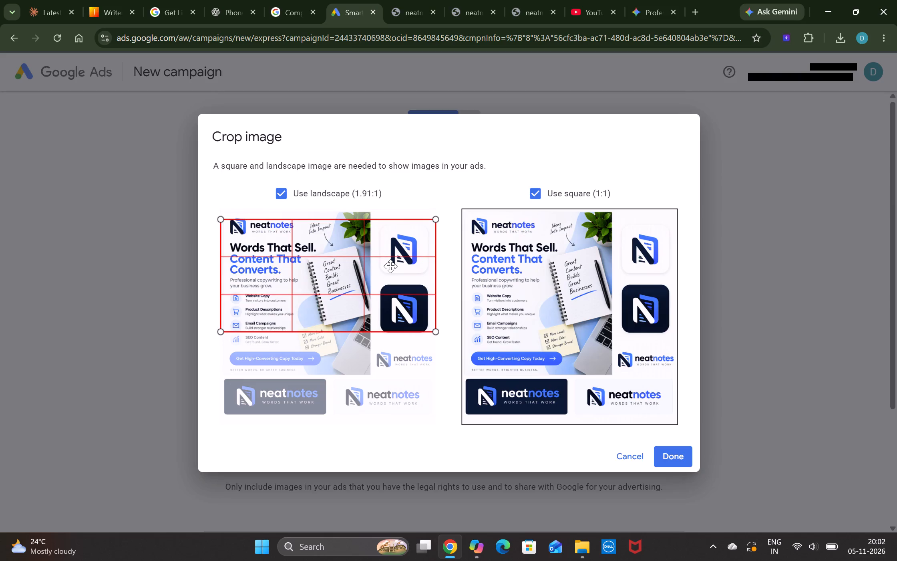
drag(390, 266, 390, 265)
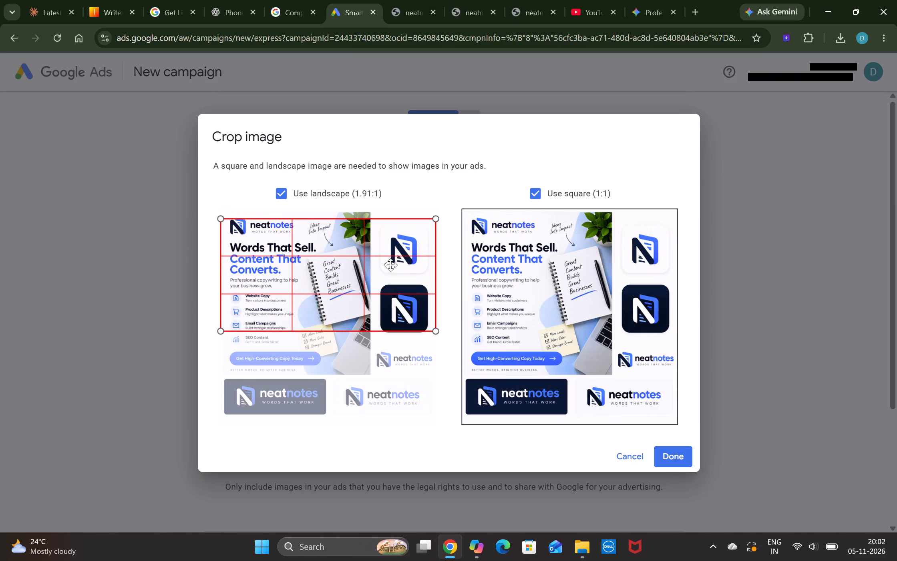
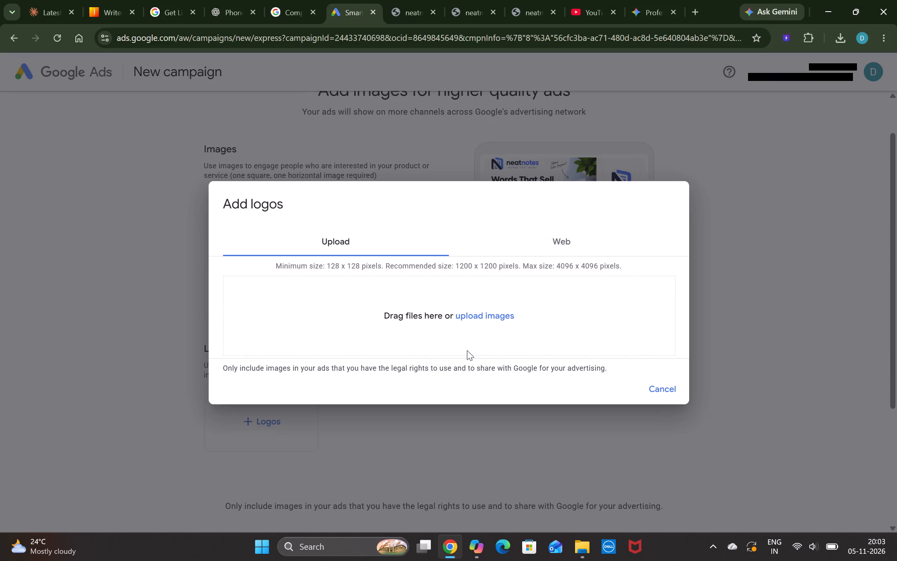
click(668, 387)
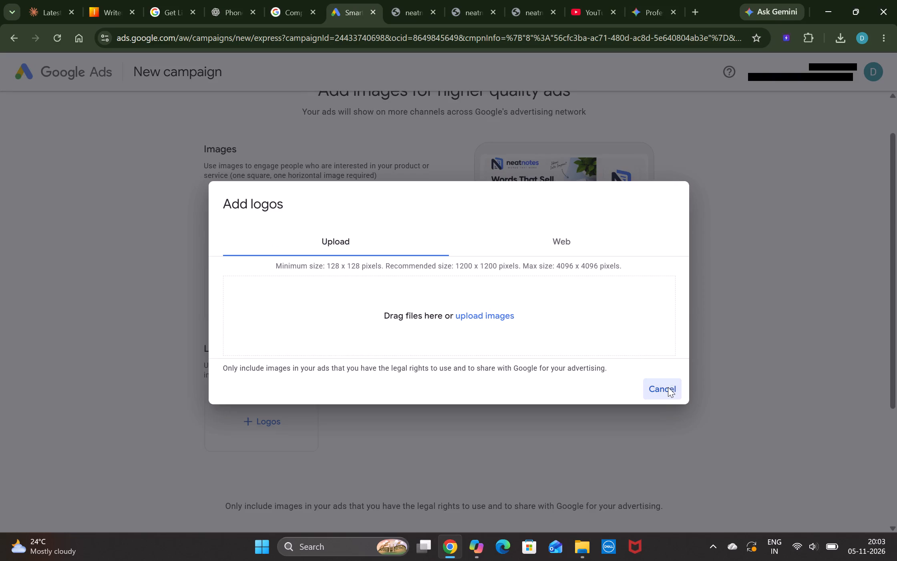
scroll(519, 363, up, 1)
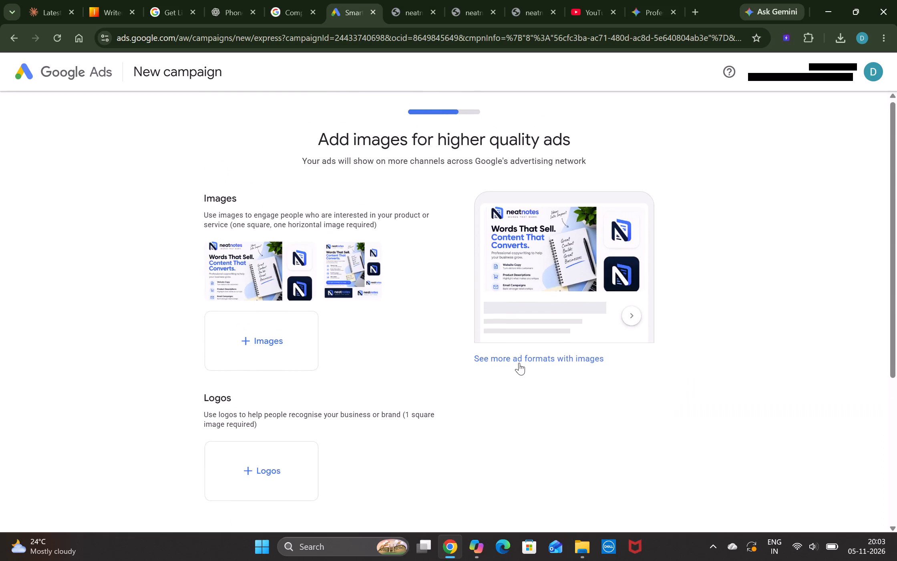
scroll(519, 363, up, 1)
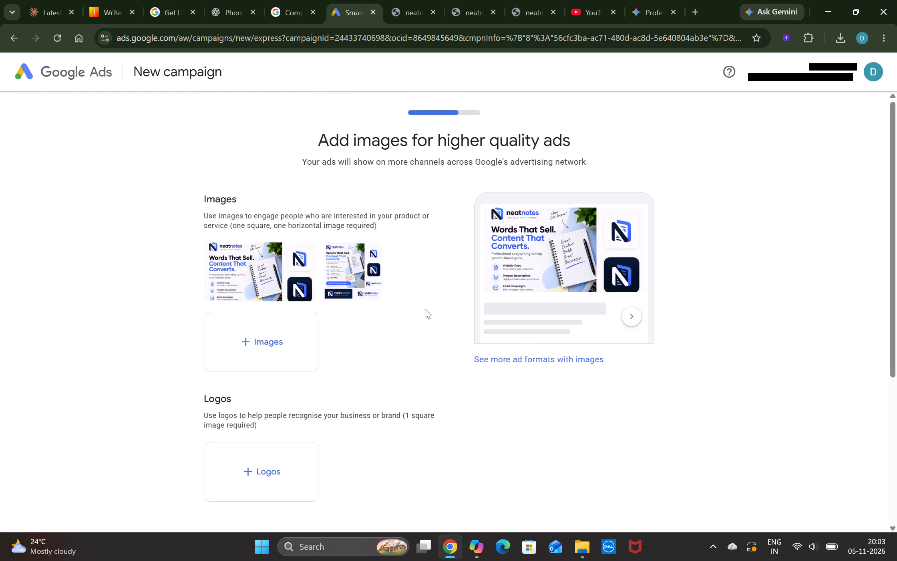
Open files (1).zip in File Explorer and preview neatnotes-logo.png.
click(578, 547)
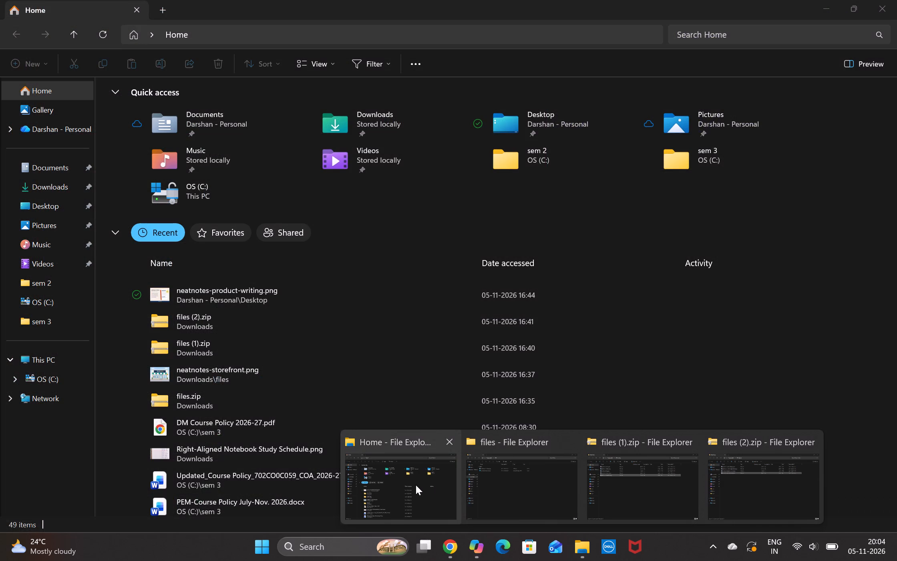
click(641, 478)
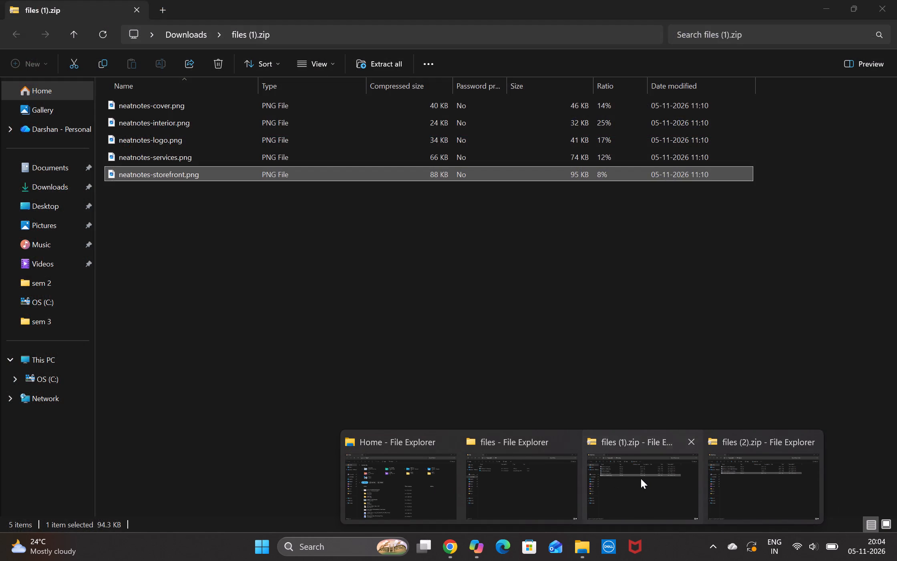
double_click(220, 139)
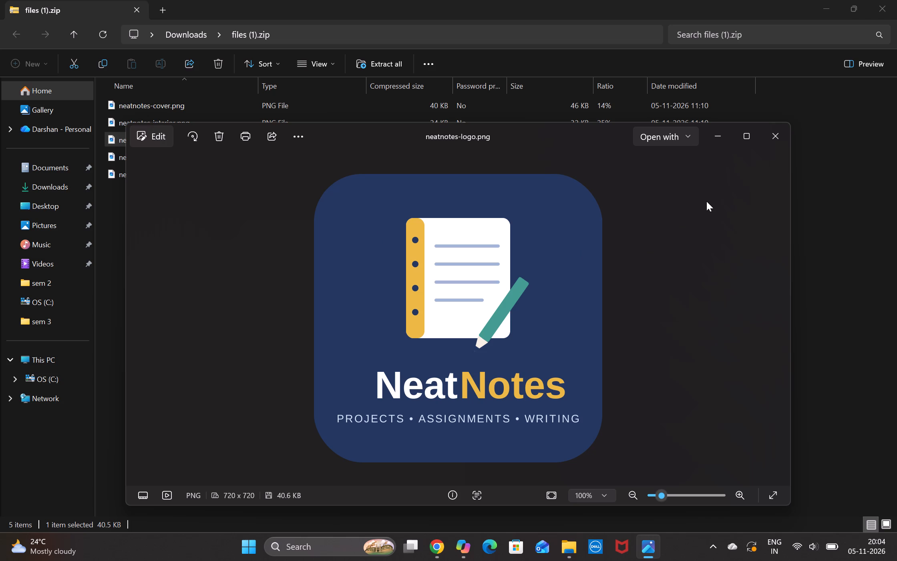
click(779, 147)
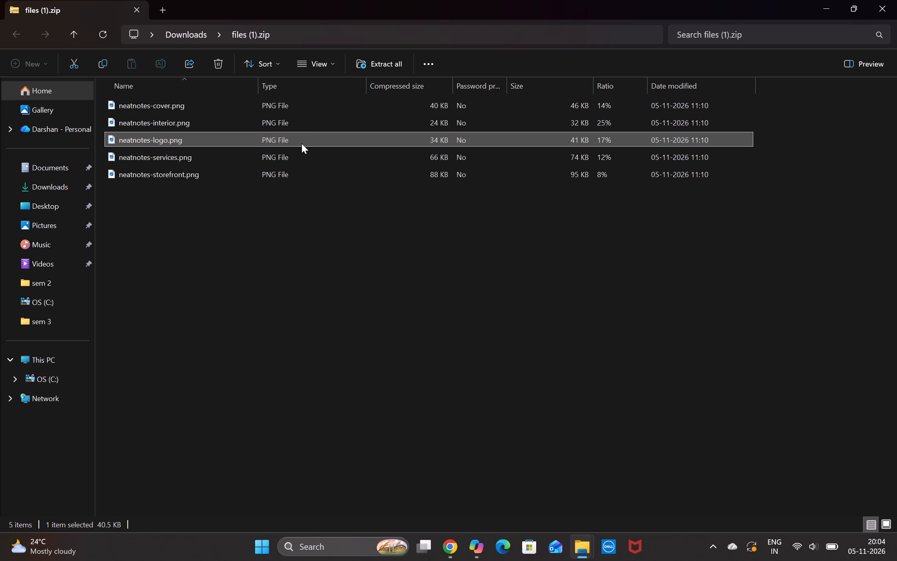
Move neatnotes-logo.png from files (1).zip into the Downloads folder, replacing the file of the same name.
right_click(302, 143)
click(346, 177)
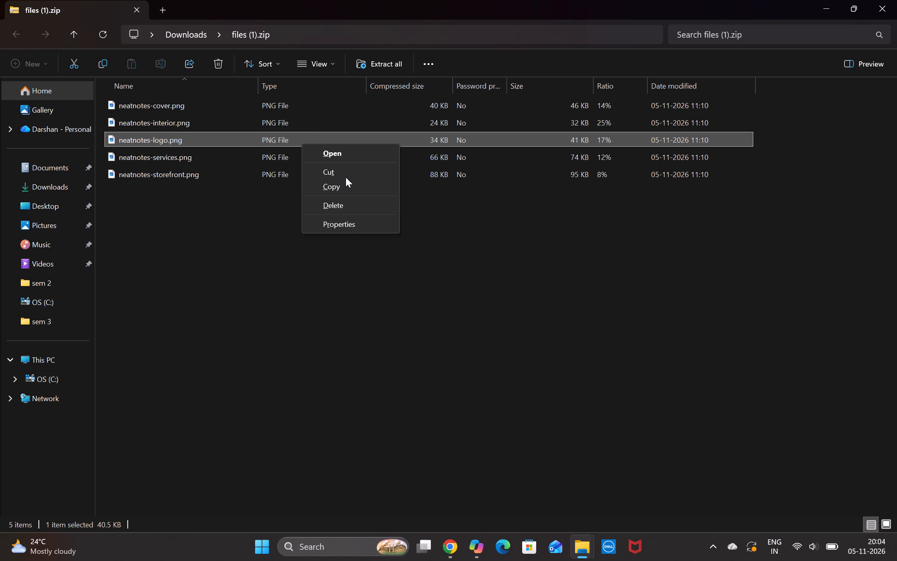
click(54, 197)
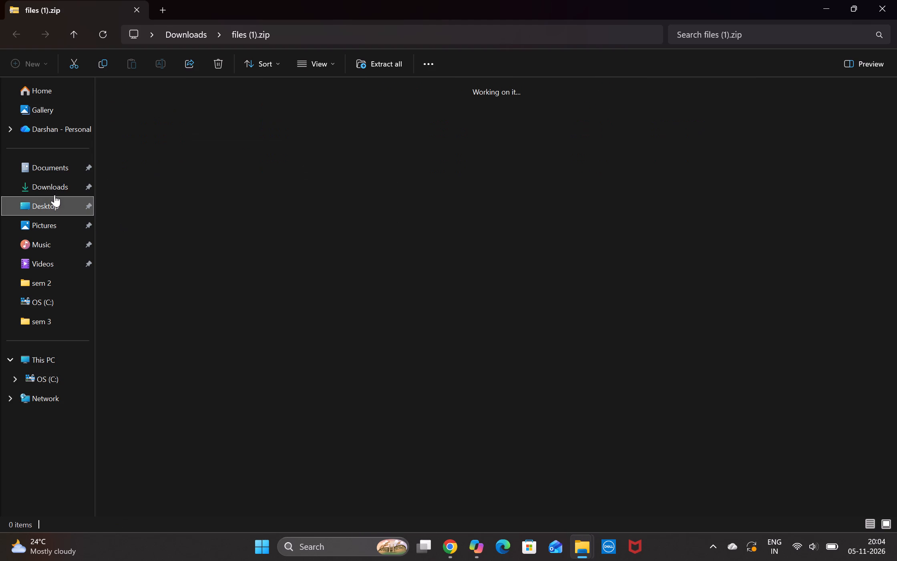
click(56, 188)
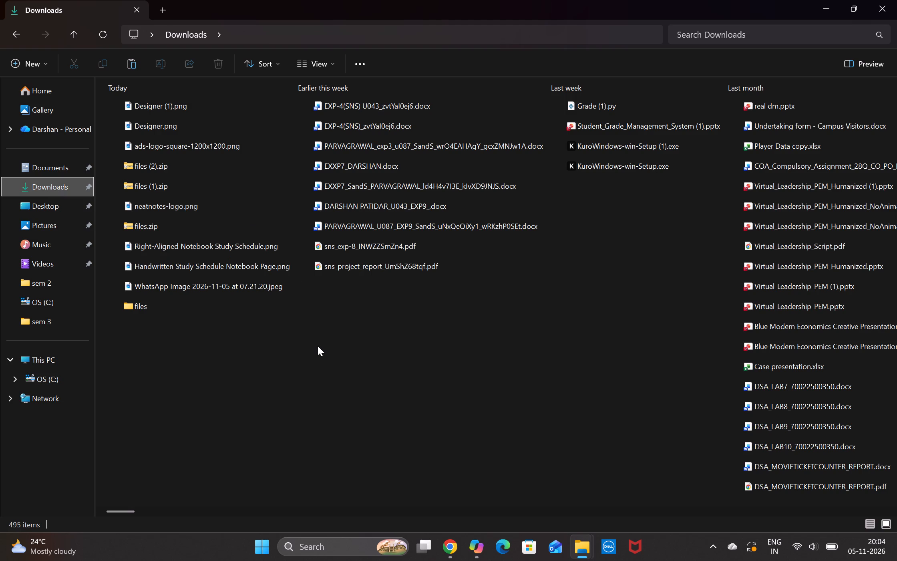
right_click(318, 346)
click(334, 365)
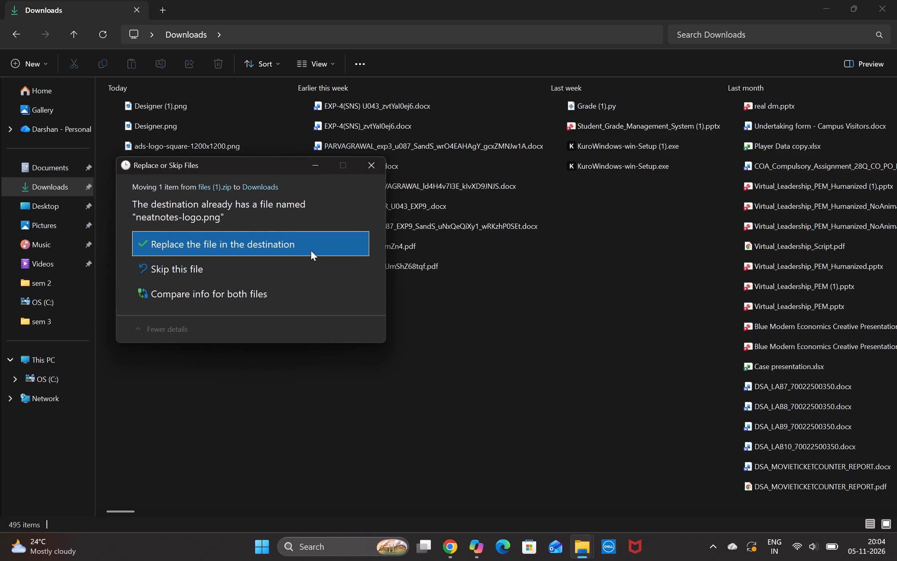
click(311, 250)
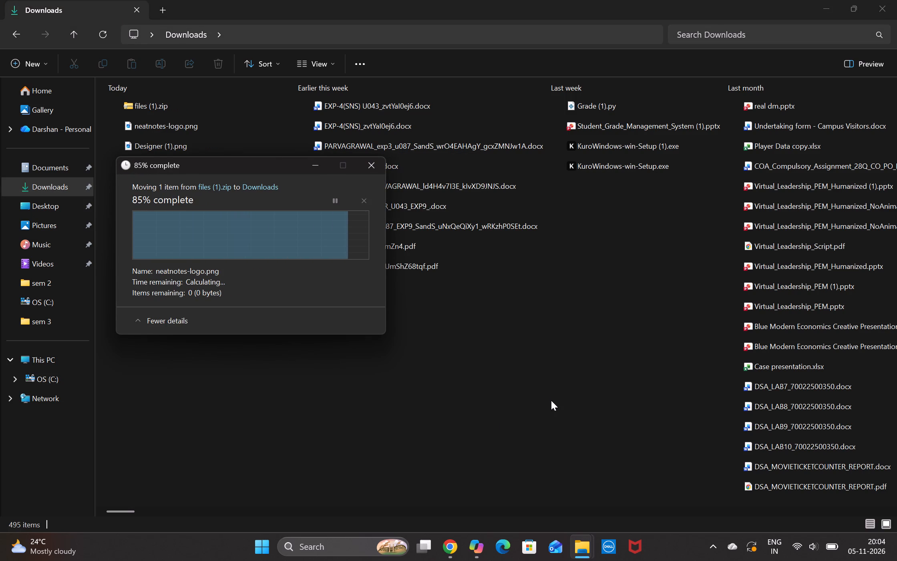
double_click(223, 109)
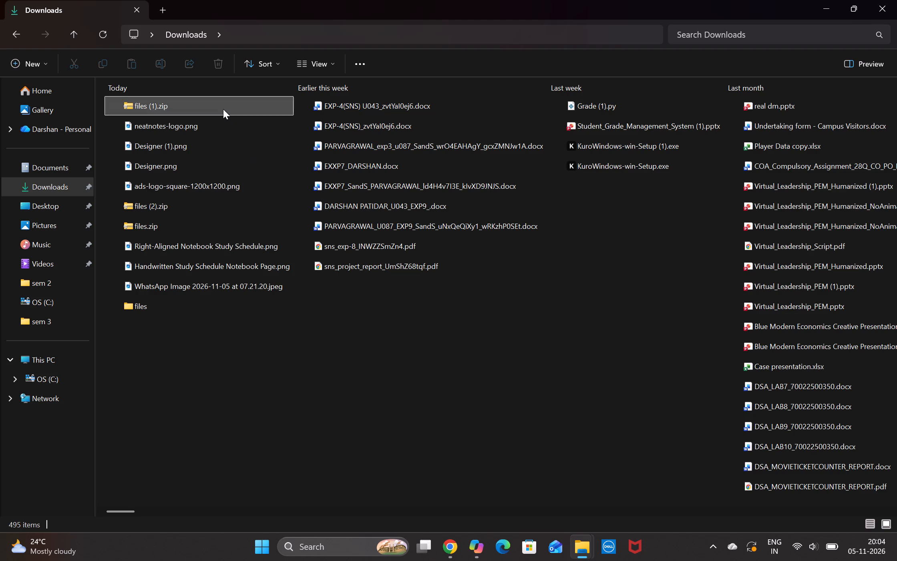
click(11, 40)
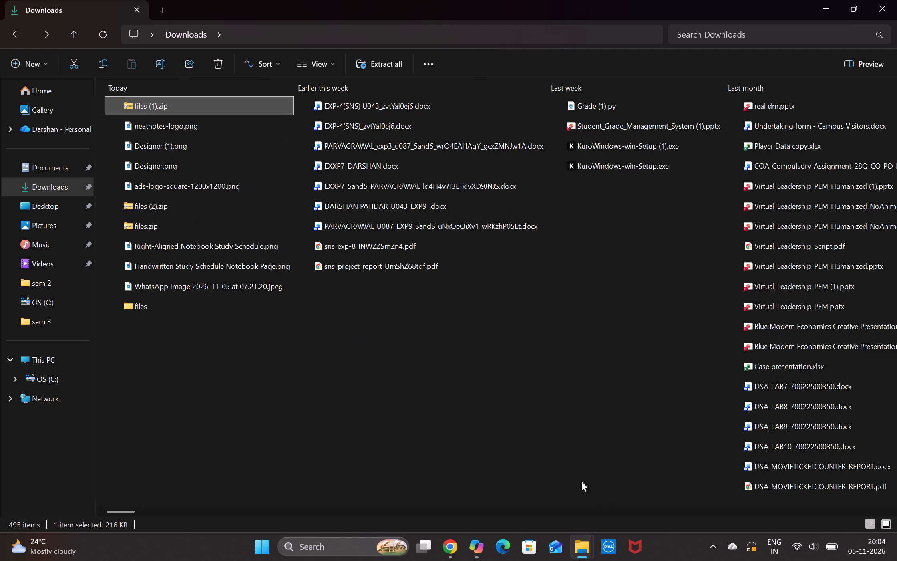
Switch to Chrome and upload ads-logo-square-1200x1200.png from Downloads as the campaign's logo.
click(451, 544)
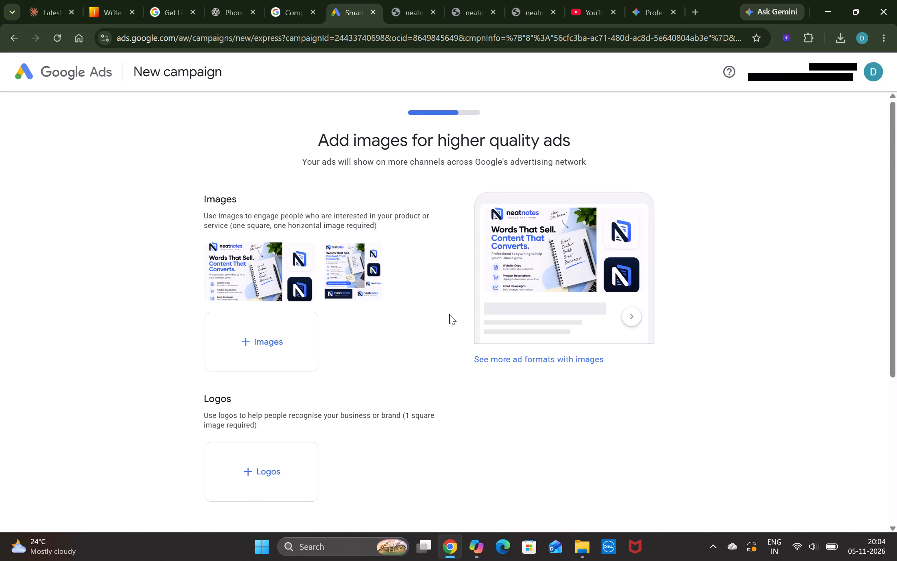
click(283, 471)
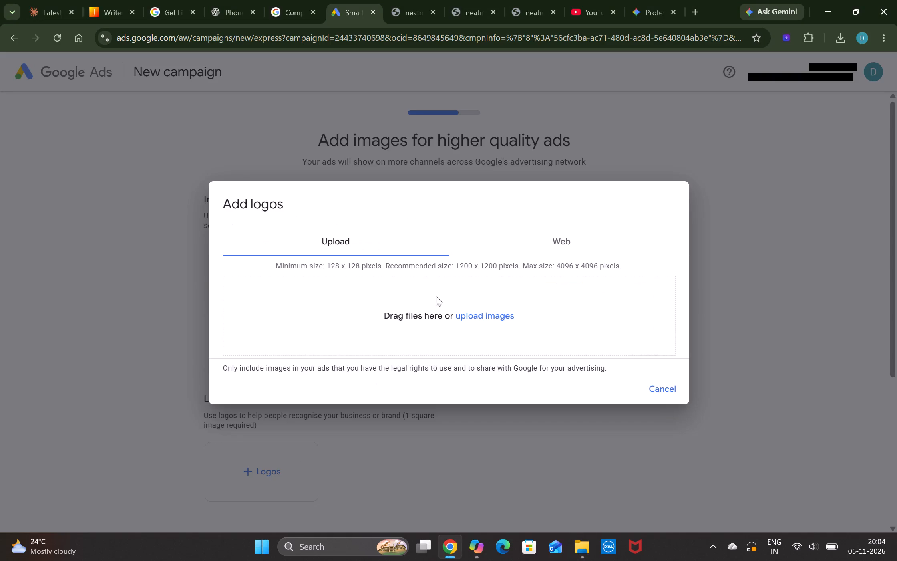
click(492, 313)
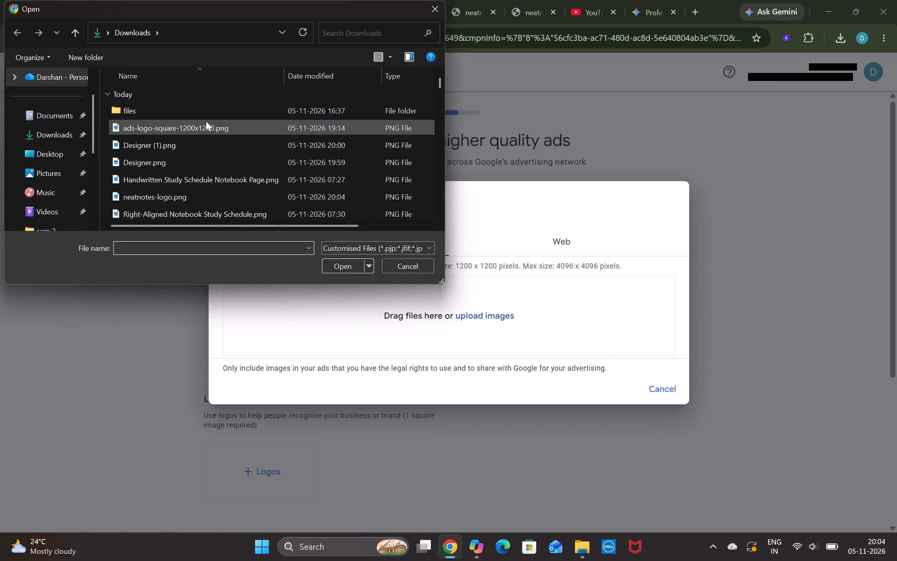
click(206, 121)
click(343, 264)
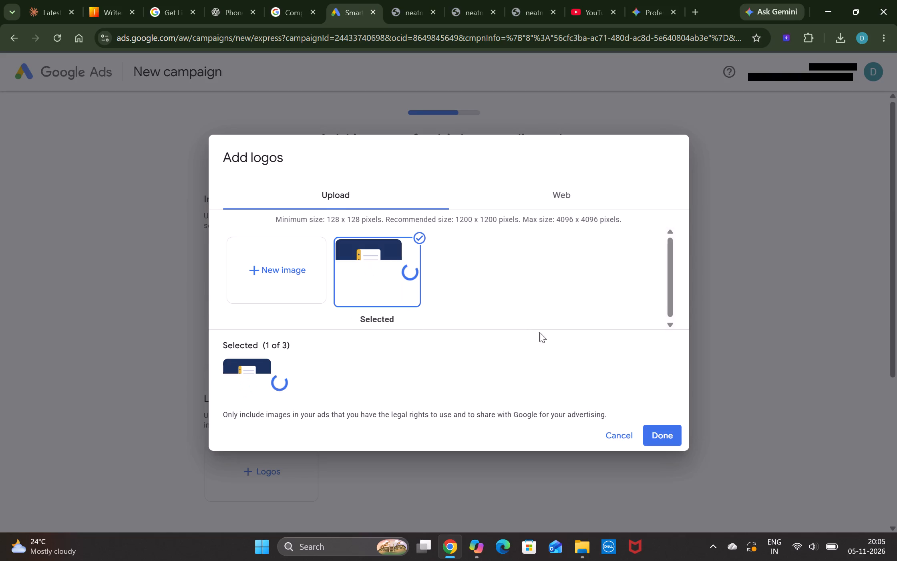
click(656, 427)
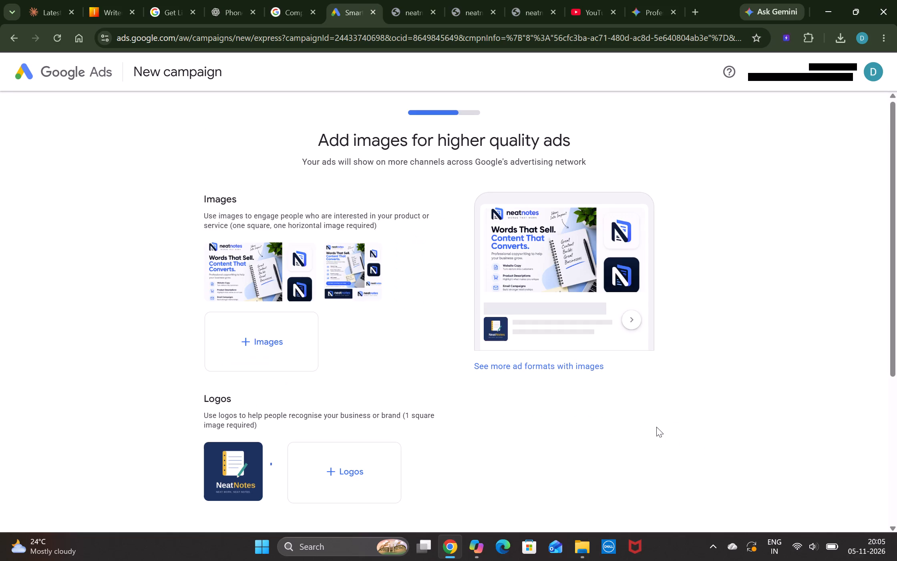
Continue from the campaign's images and logos to choosing the customers' search terms.
scroll(467, 422, down, 2)
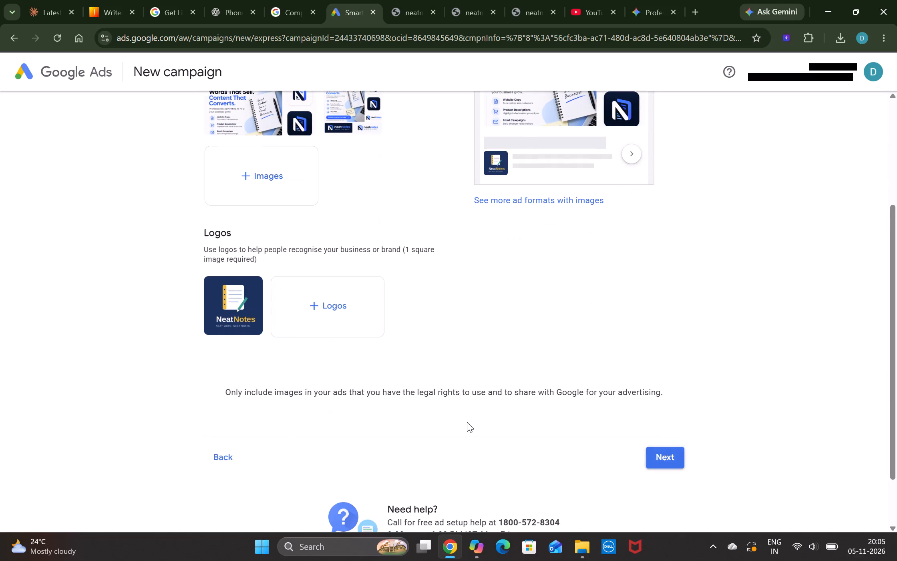
scroll(467, 422, down, 1)
click(659, 398)
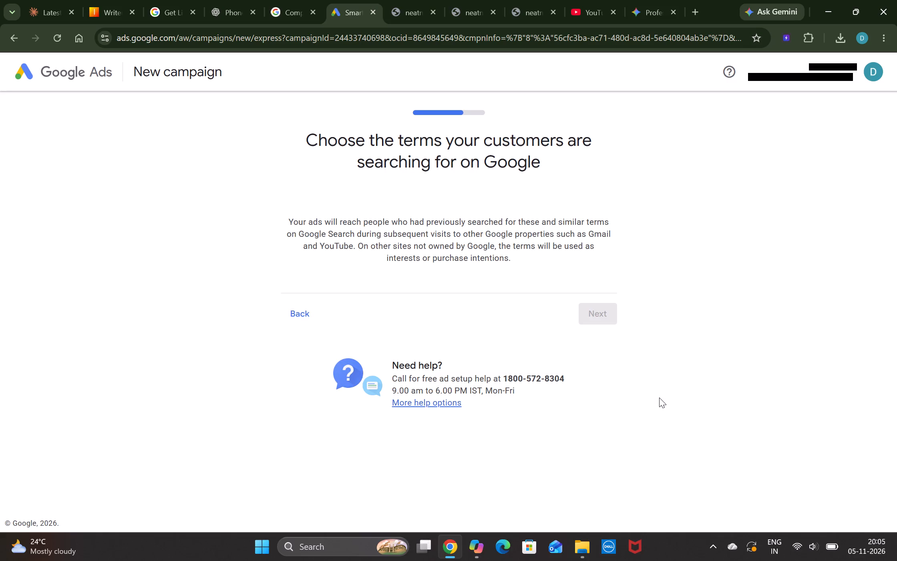
Copy the heading "Choose the terms your customers are searching for on Google".
scroll(502, 314, up, 1)
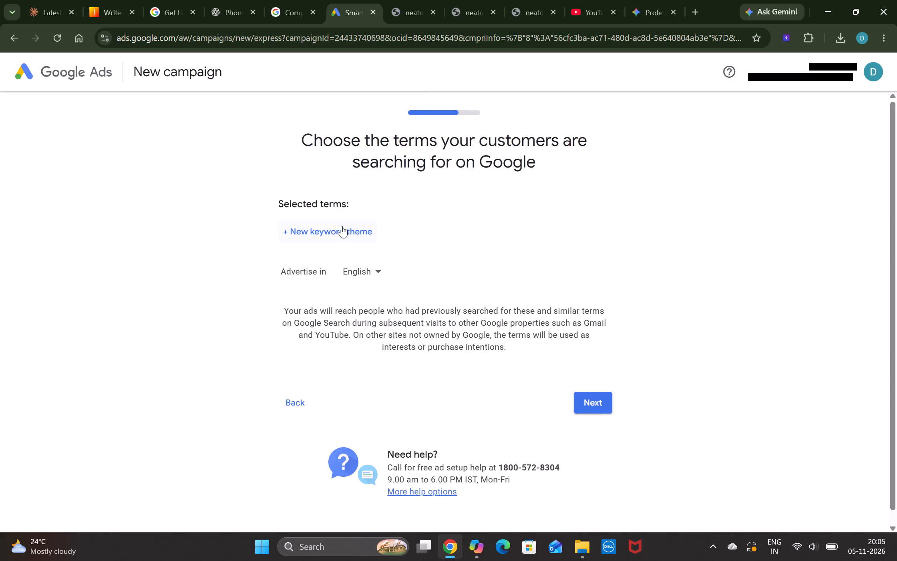
drag(296, 134, 553, 170)
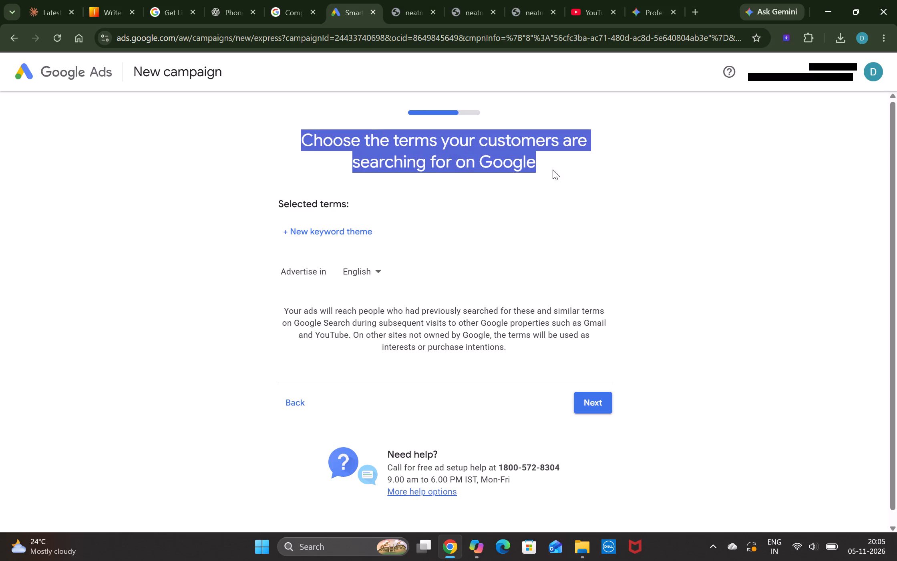
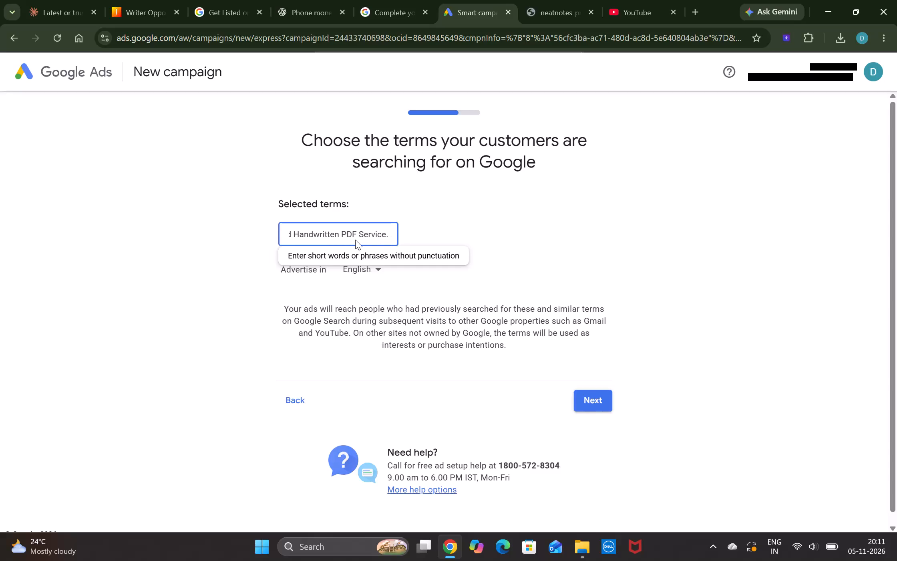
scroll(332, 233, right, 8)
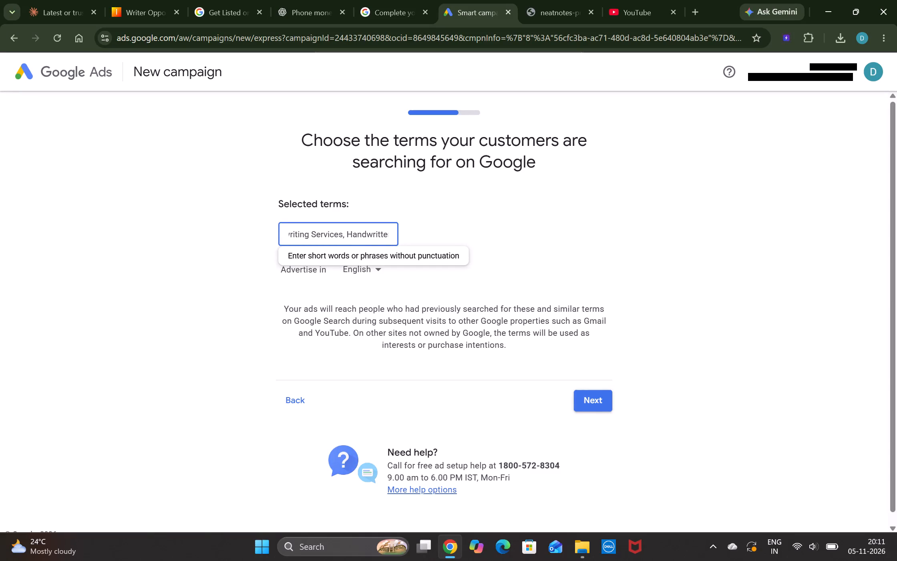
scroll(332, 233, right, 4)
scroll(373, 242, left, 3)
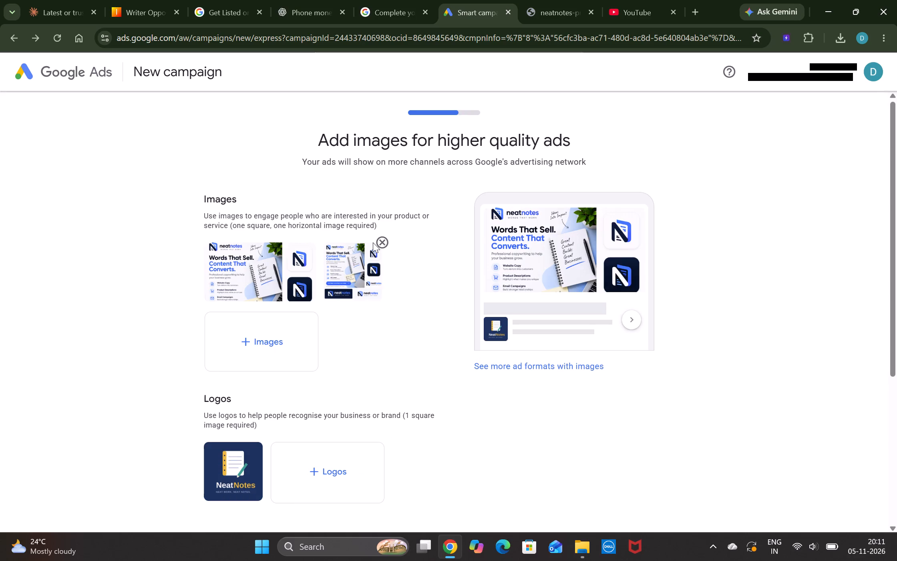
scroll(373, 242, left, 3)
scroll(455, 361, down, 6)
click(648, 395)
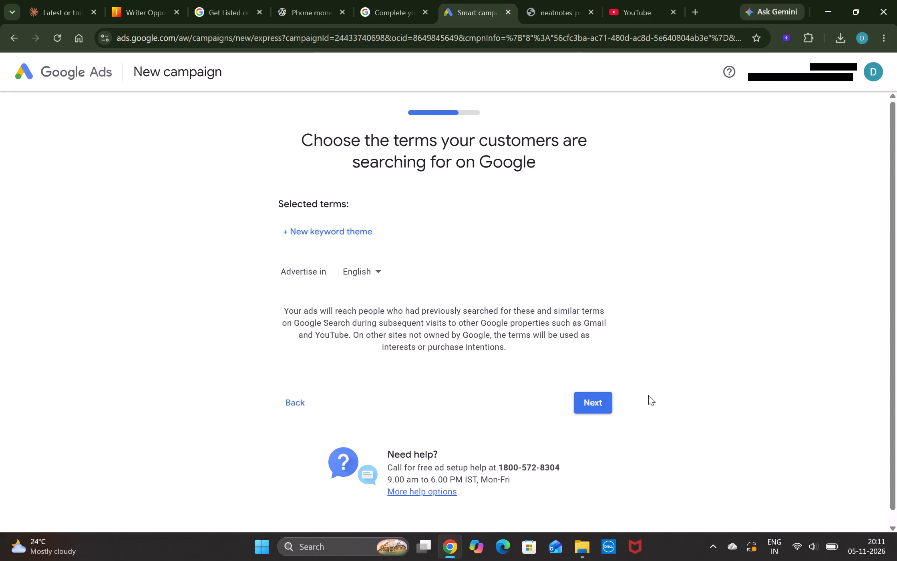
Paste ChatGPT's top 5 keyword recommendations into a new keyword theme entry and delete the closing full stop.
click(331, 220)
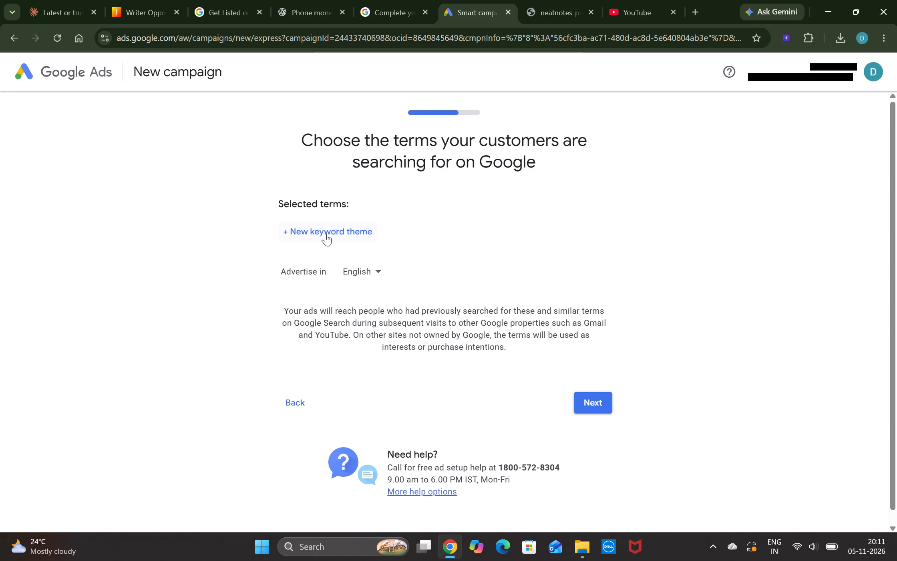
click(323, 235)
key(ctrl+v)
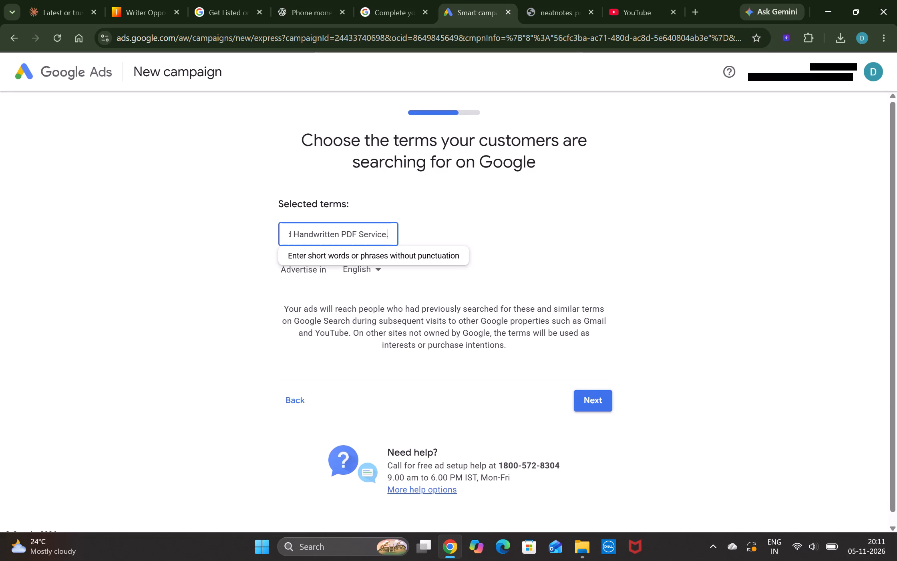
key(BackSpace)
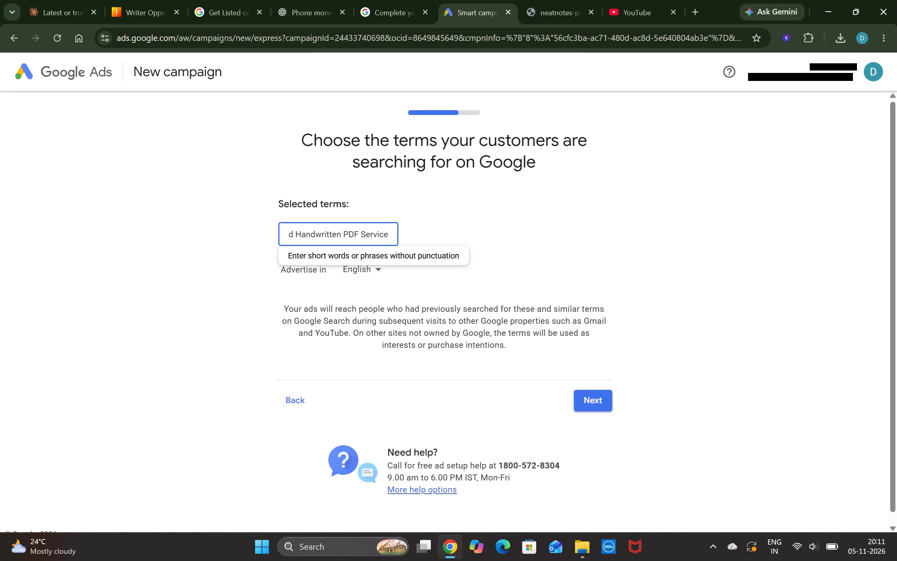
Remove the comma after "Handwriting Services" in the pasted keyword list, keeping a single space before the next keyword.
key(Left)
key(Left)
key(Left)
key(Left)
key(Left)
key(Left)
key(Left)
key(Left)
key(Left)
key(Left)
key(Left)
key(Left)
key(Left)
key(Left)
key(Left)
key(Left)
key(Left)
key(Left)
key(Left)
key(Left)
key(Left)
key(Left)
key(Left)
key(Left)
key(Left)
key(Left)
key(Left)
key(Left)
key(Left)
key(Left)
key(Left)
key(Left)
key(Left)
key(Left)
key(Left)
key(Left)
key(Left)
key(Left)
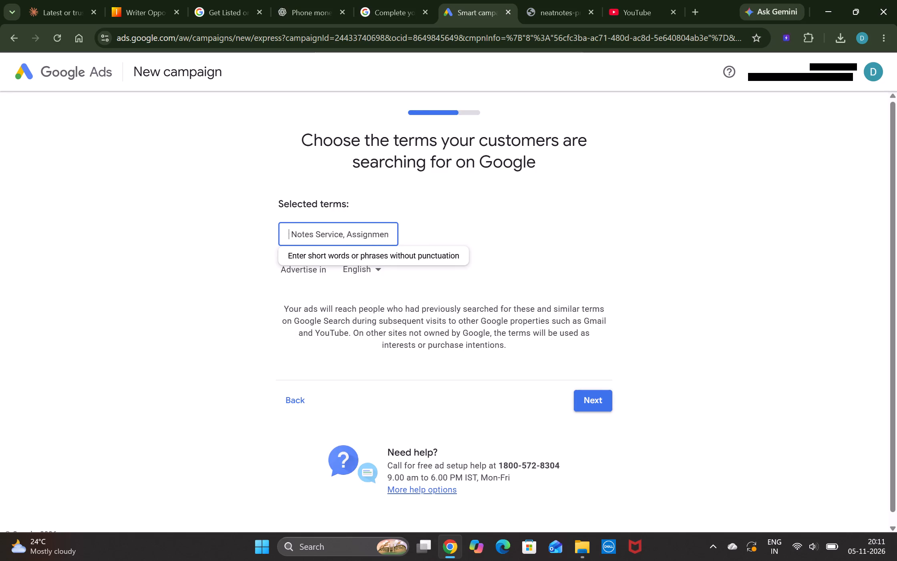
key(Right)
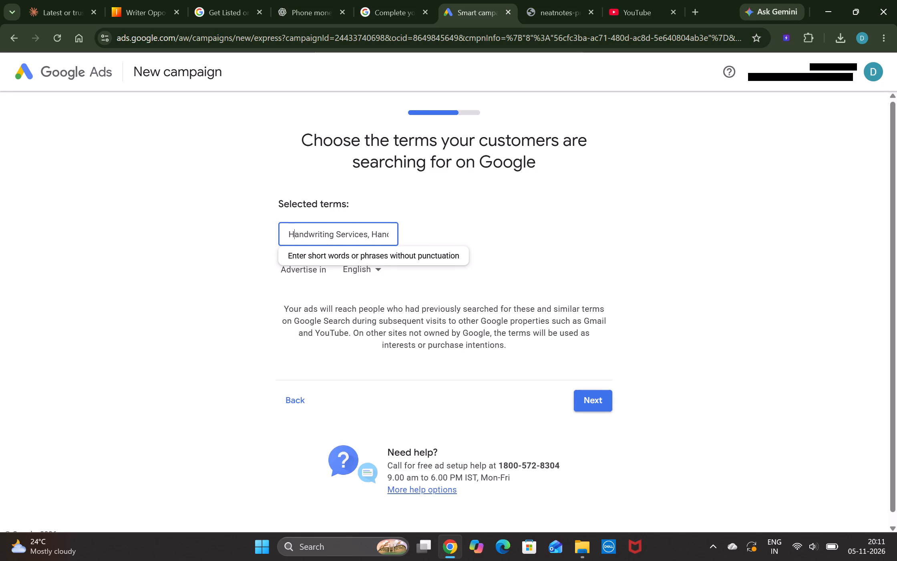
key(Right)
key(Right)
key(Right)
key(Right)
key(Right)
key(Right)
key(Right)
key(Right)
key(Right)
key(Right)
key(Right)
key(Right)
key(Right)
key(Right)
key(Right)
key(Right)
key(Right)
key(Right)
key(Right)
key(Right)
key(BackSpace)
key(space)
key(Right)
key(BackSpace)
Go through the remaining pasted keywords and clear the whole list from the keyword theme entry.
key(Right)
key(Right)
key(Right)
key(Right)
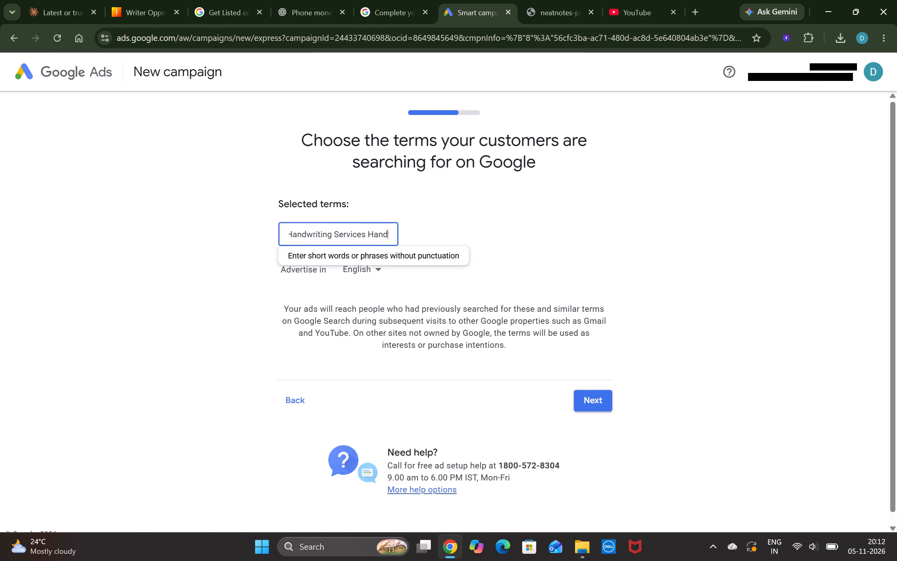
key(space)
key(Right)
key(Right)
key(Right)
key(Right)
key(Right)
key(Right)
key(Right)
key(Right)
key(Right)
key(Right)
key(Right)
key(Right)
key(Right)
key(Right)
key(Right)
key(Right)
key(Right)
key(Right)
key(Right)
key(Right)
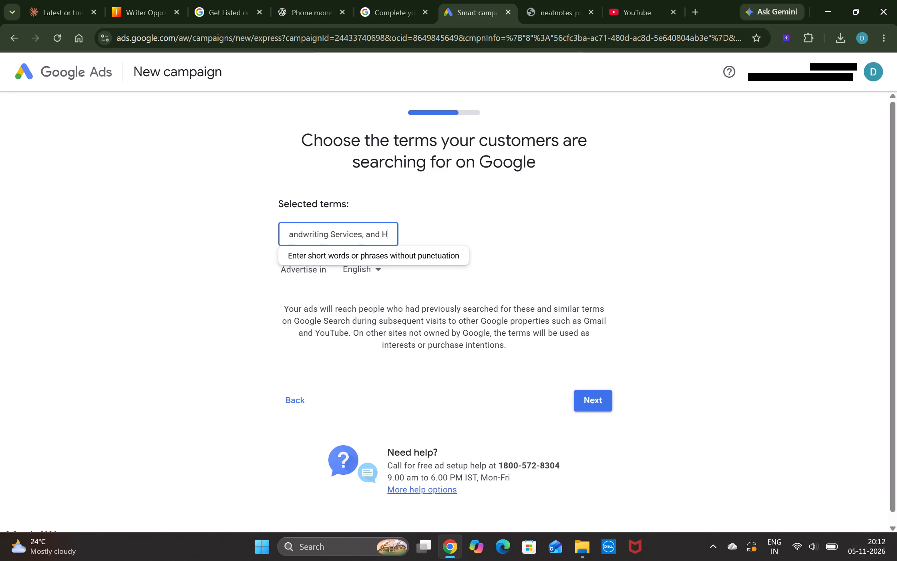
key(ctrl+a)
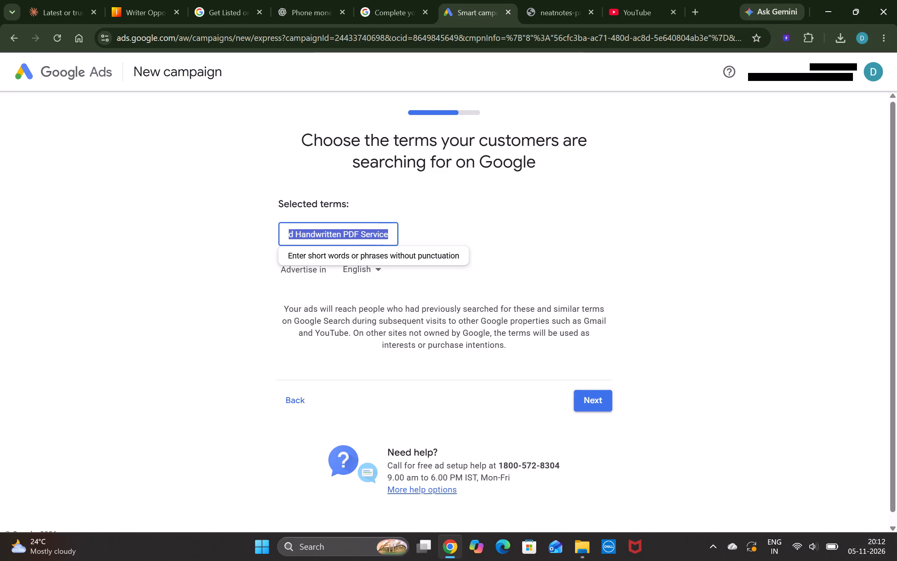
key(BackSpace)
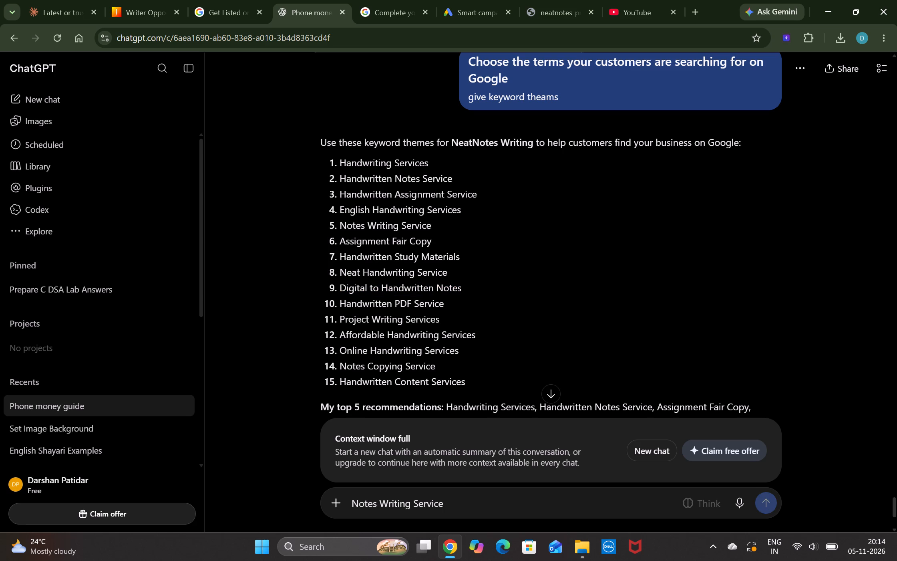
drag(341, 287, 463, 280)
key(ctrl+c)
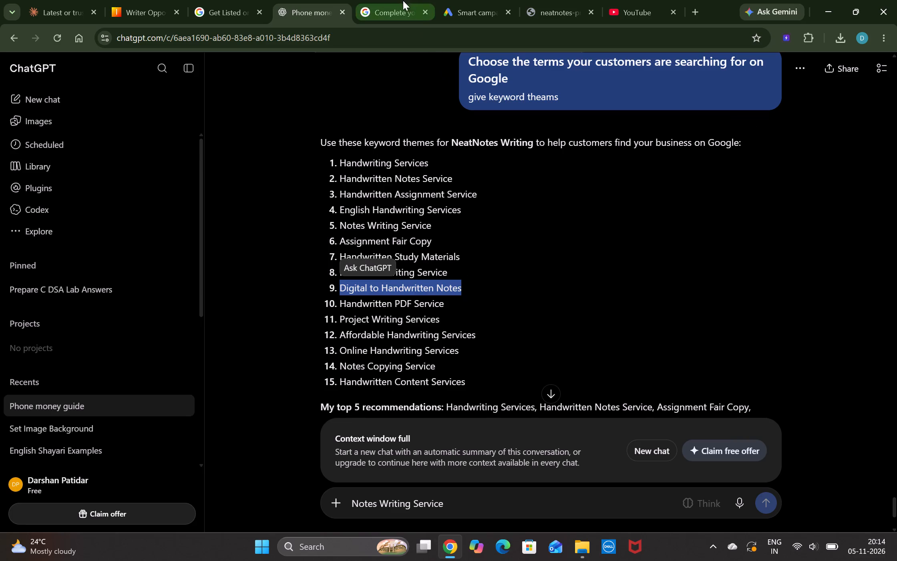
click(488, 0)
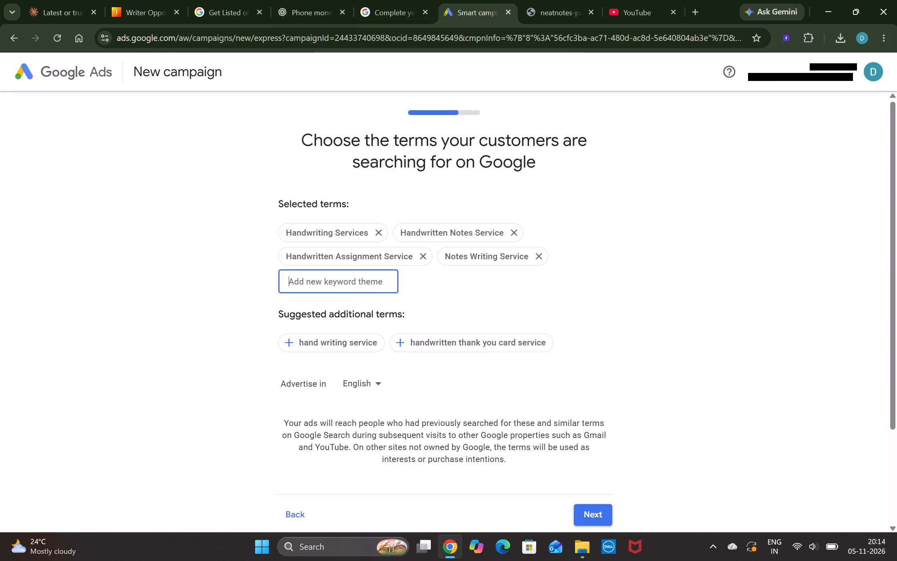
key(ctrl+v)
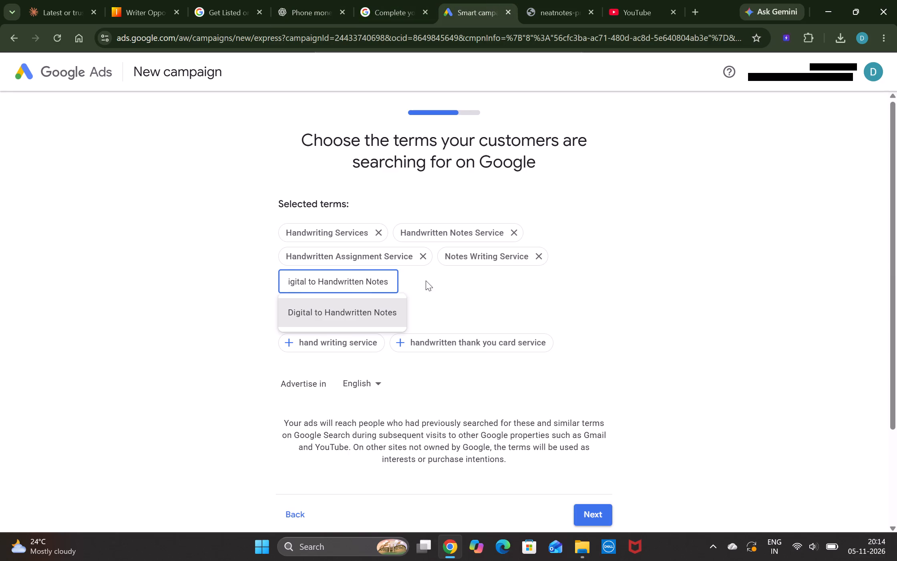
click(378, 309)
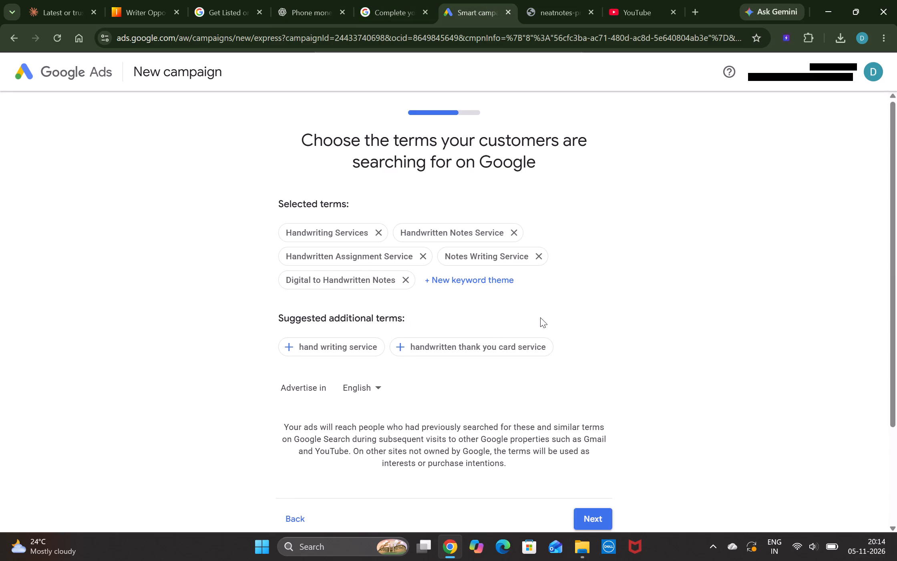
Submit the selected keyword themes and continue to the campaign's ad location stage.
scroll(540, 317, down, 1)
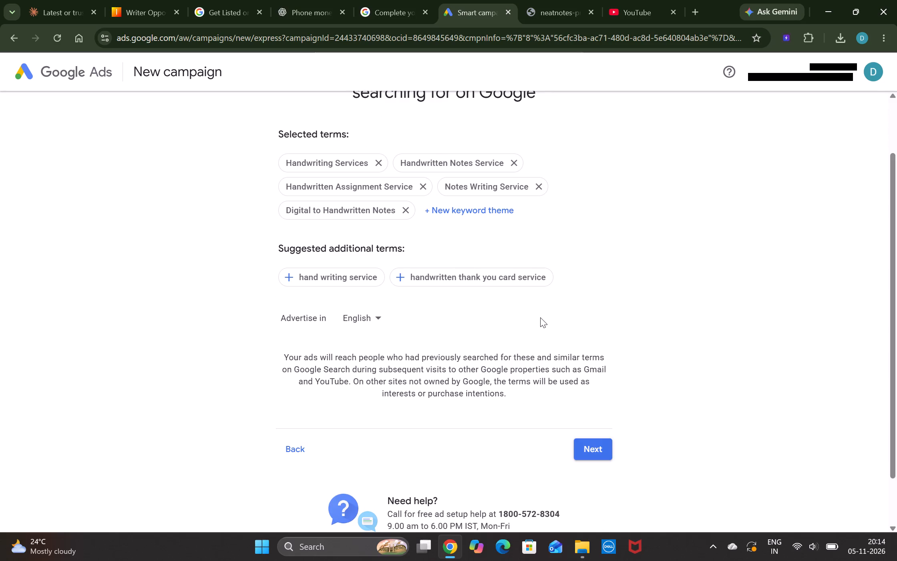
click(589, 450)
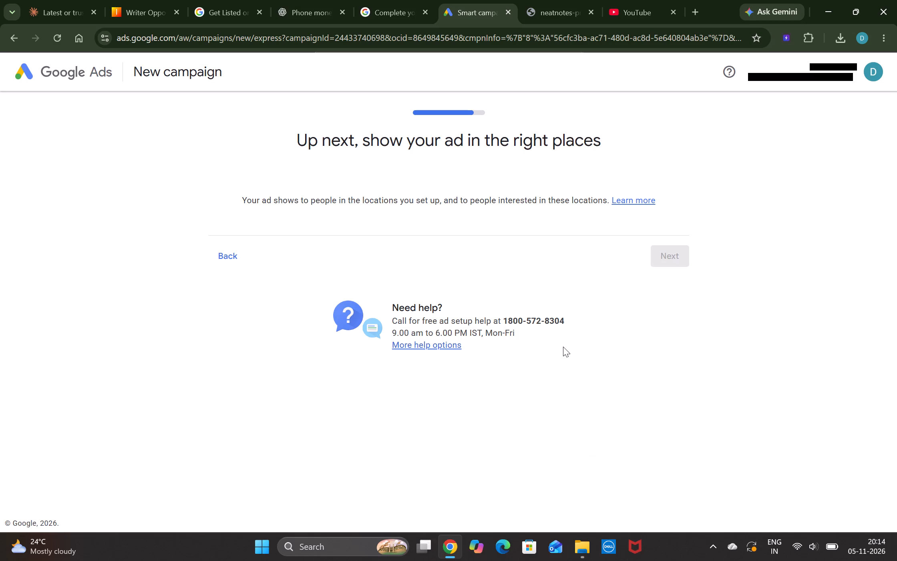
scroll(563, 347, up, 2)
scroll(545, 228, up, 1)
Declare that the campaign doesn't have European Union political ads and apply the answer.
scroll(545, 228, up, 1)
scroll(545, 228, down, 4)
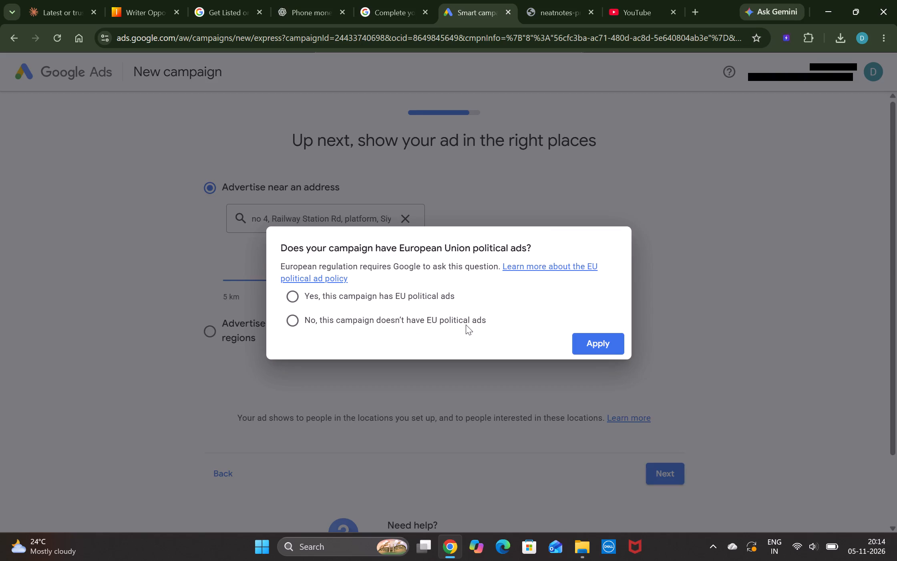
click(295, 321)
click(603, 341)
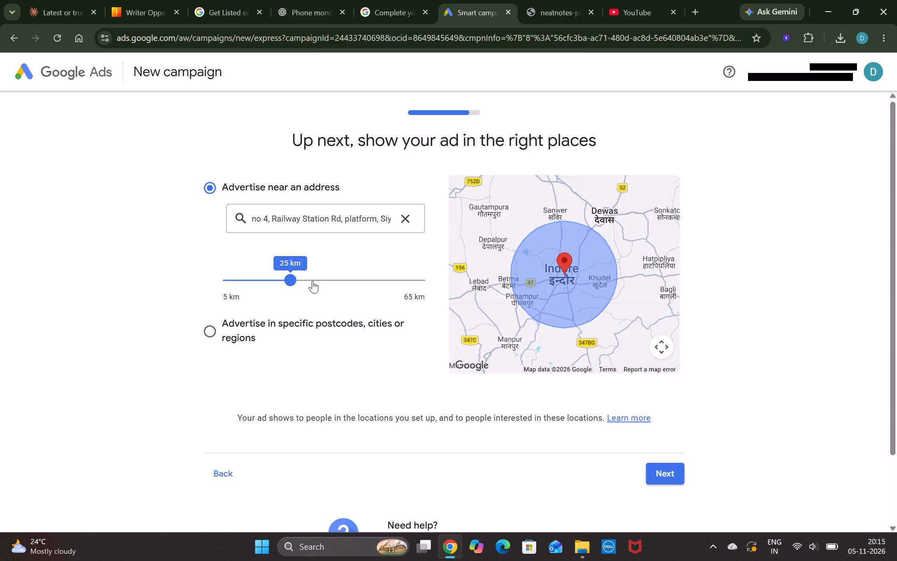
Set the advertising radius around the business address to 65 km and continue to the budget stage.
drag(291, 281, 426, 282)
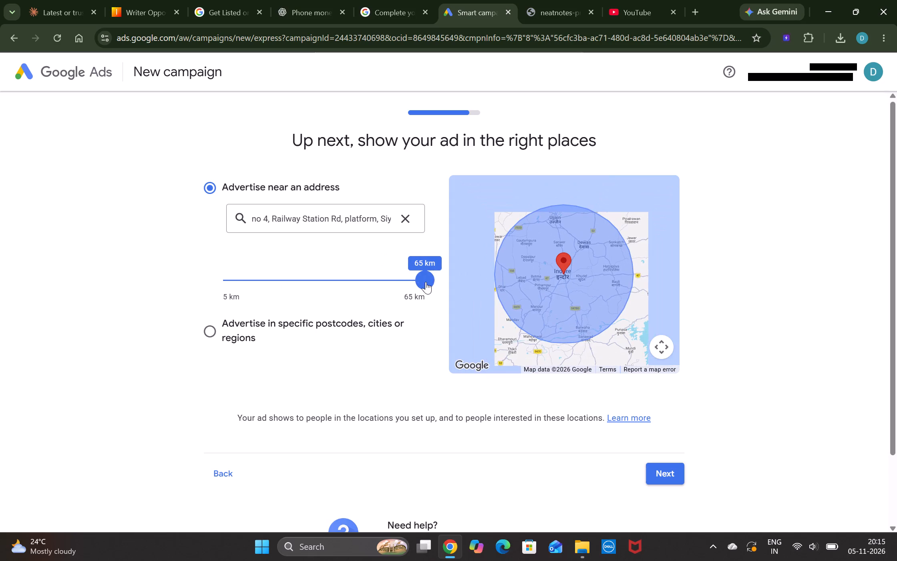
drag(426, 282, 358, 284)
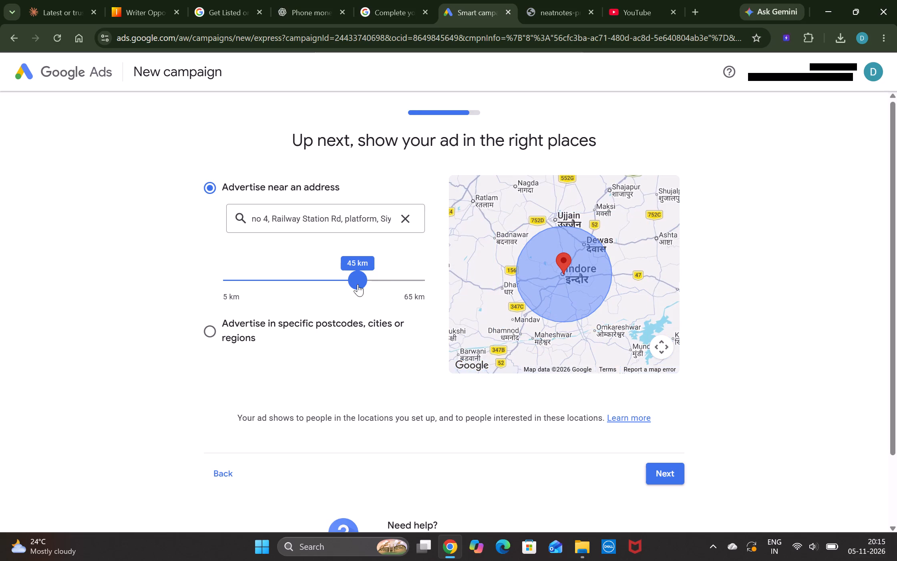
drag(358, 284, 387, 282)
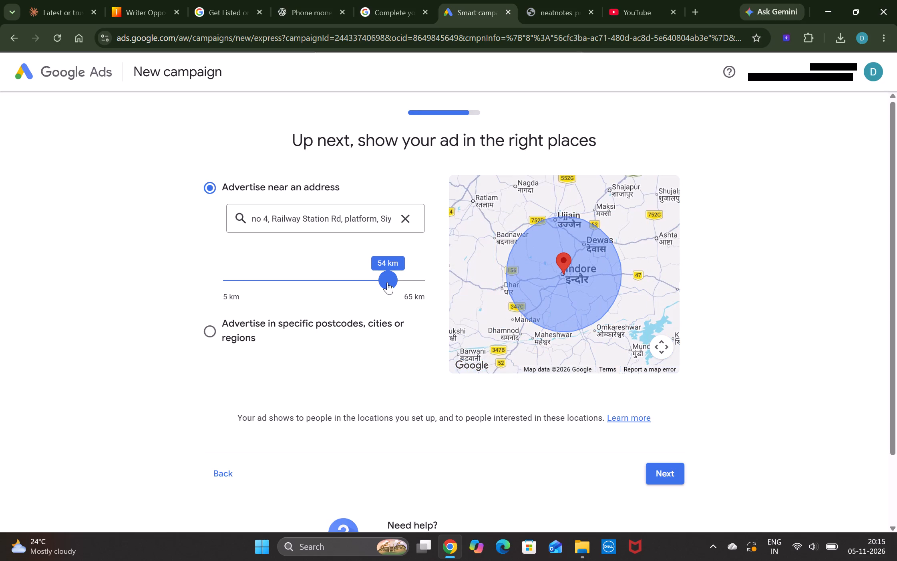
drag(387, 282, 428, 278)
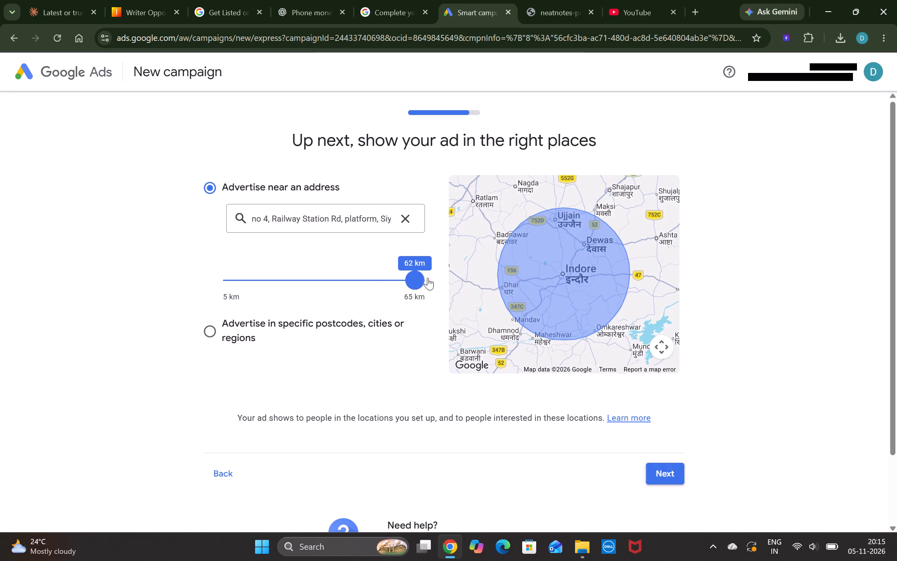
drag(428, 278, 434, 276)
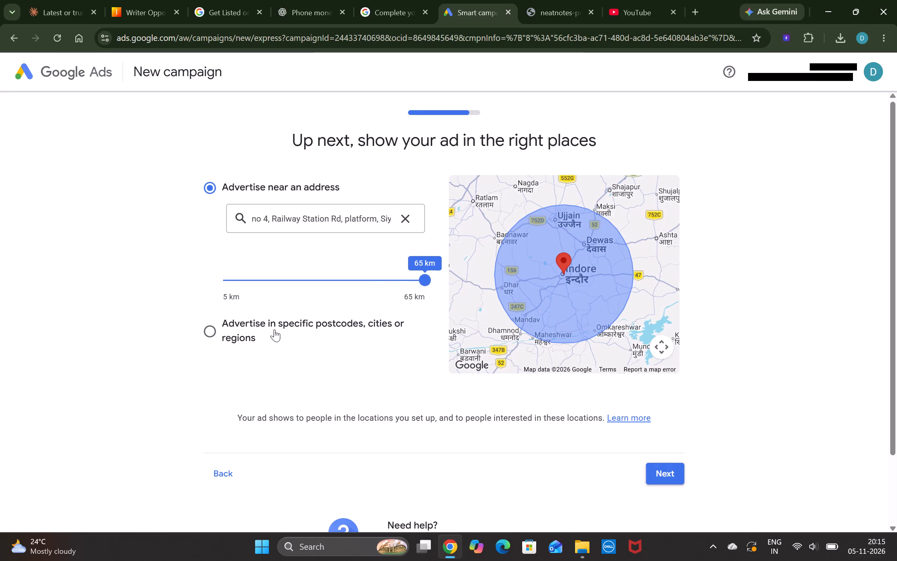
click(205, 332)
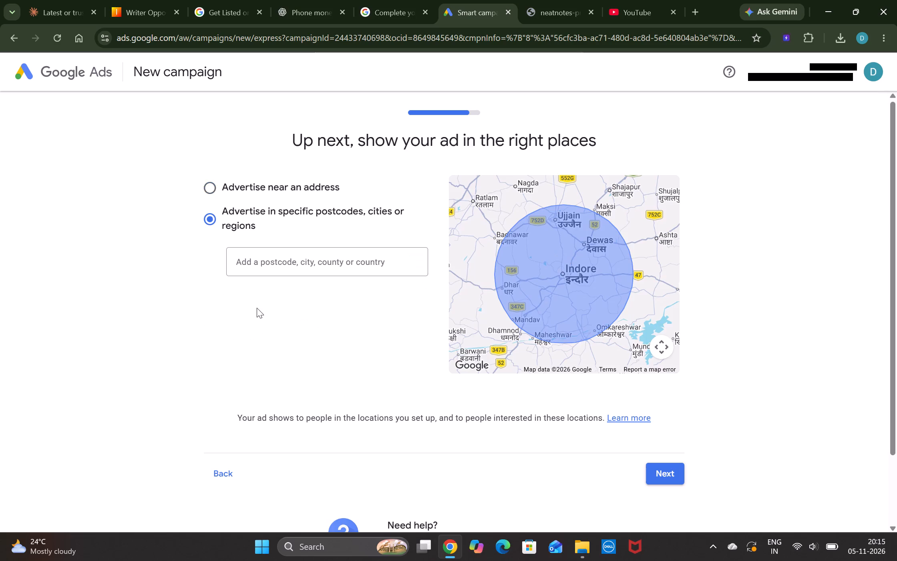
click(209, 192)
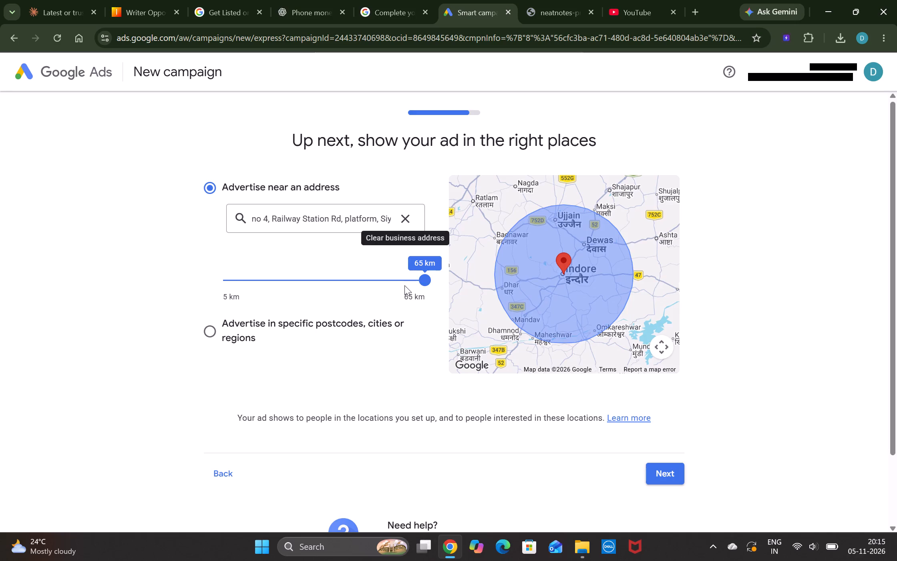
click(660, 470)
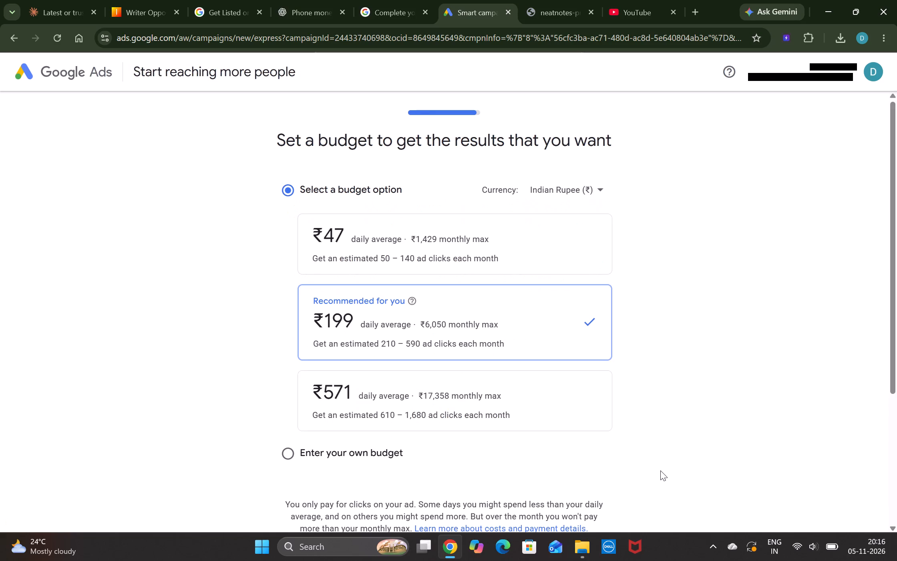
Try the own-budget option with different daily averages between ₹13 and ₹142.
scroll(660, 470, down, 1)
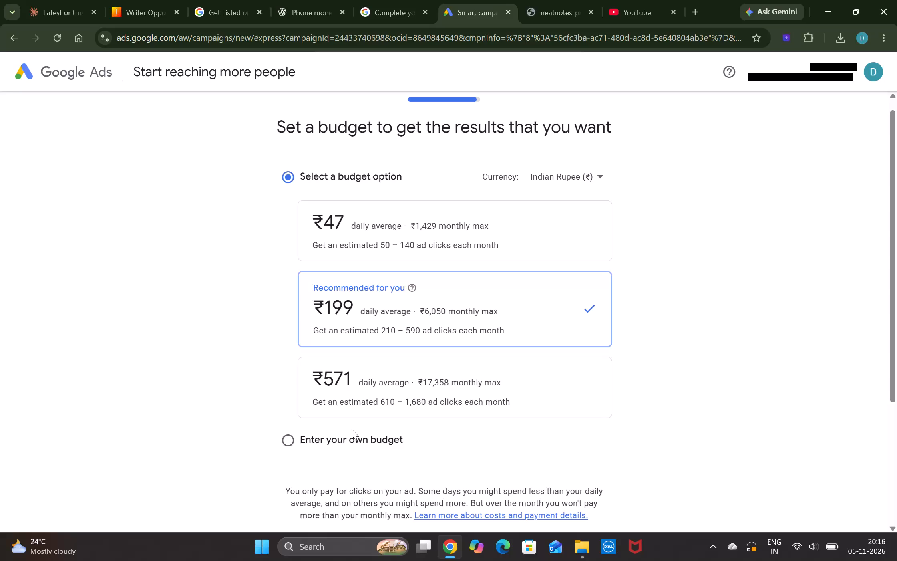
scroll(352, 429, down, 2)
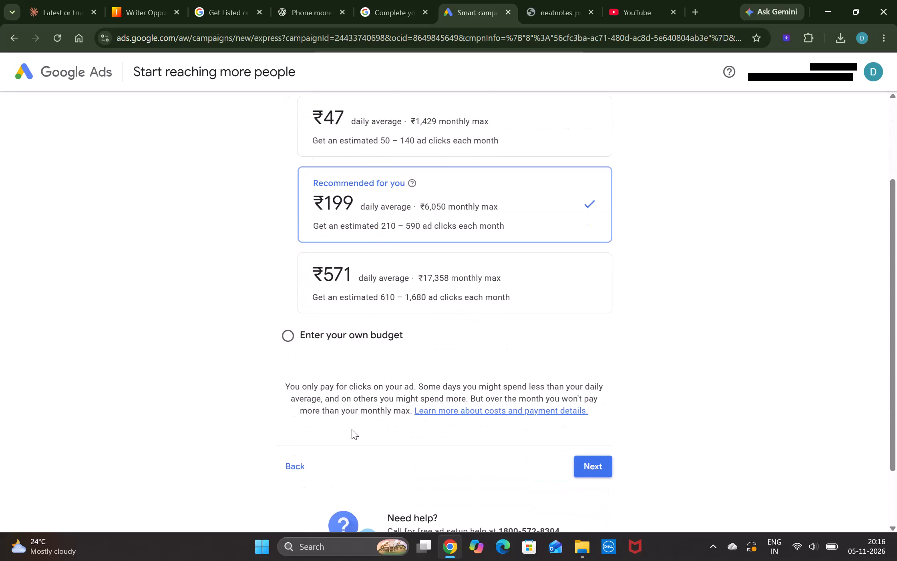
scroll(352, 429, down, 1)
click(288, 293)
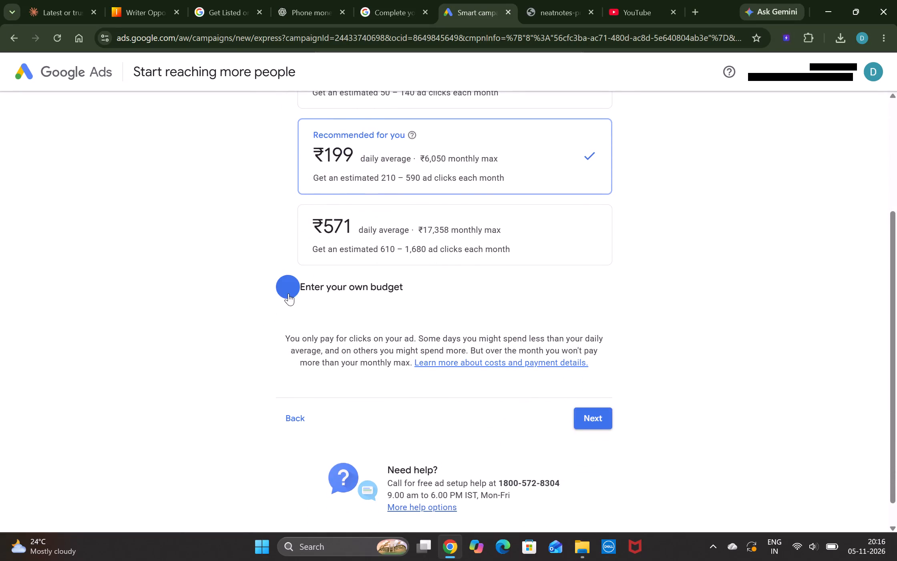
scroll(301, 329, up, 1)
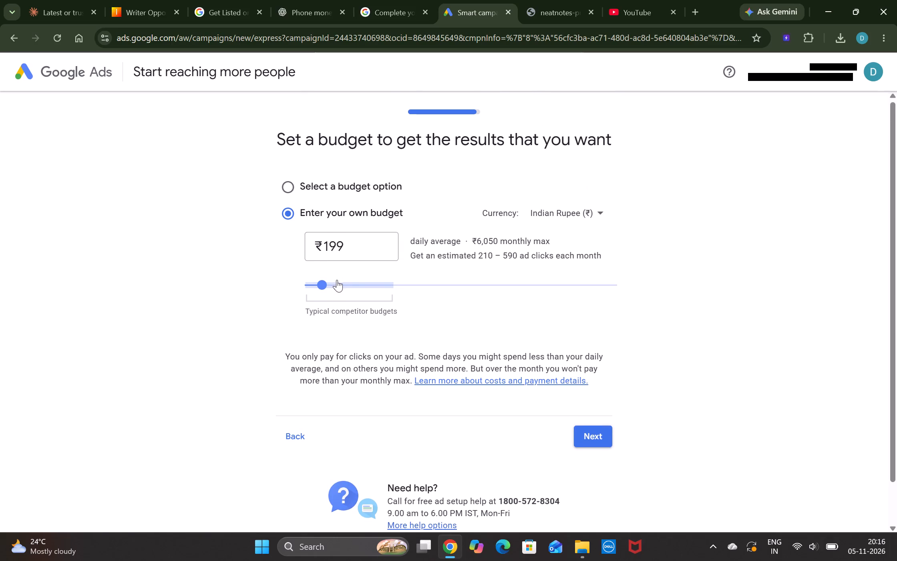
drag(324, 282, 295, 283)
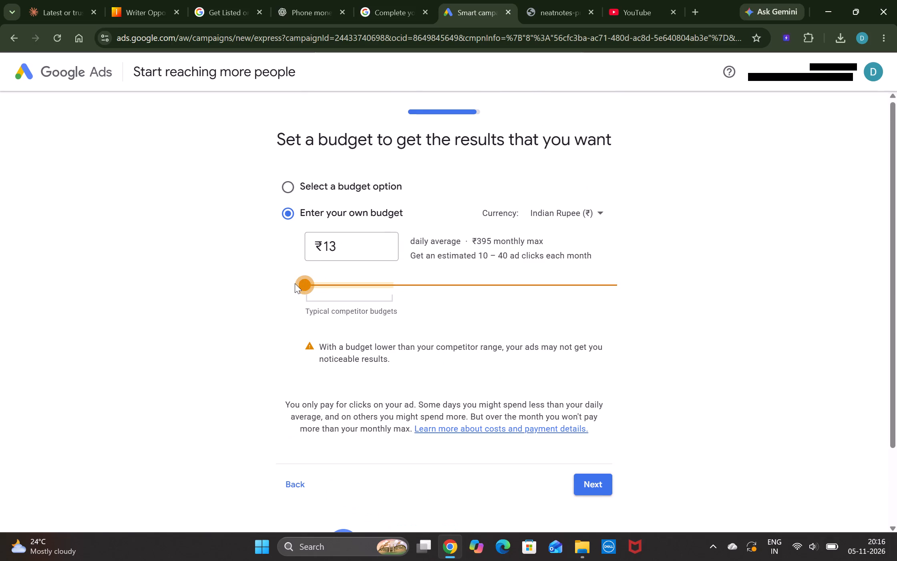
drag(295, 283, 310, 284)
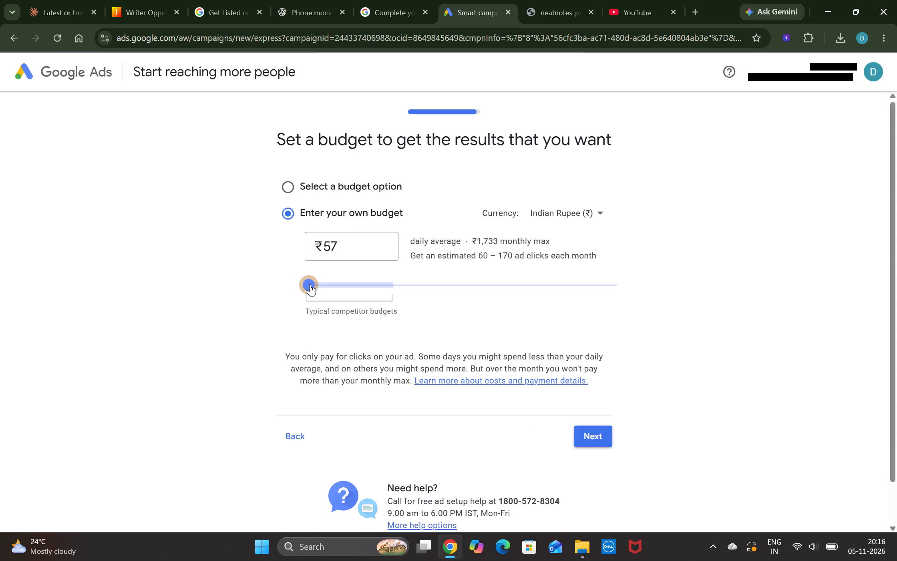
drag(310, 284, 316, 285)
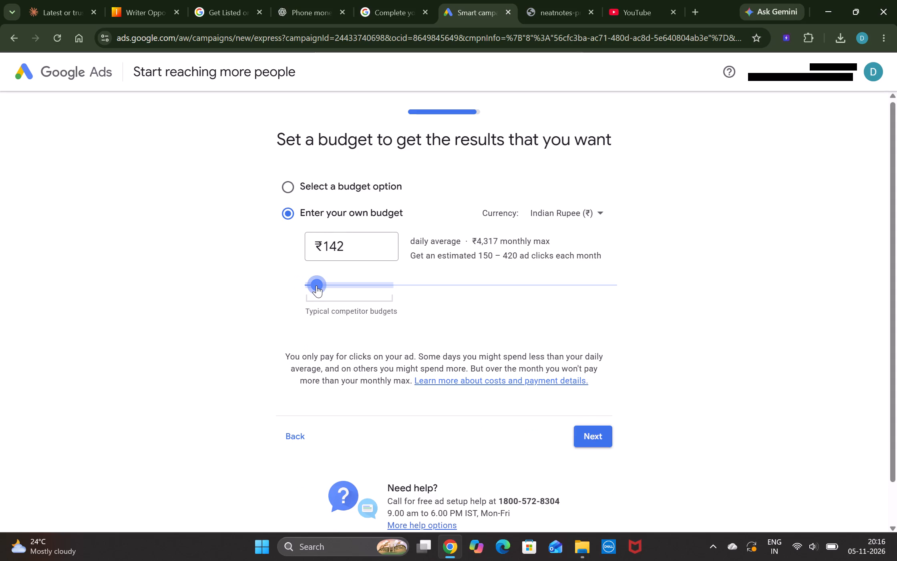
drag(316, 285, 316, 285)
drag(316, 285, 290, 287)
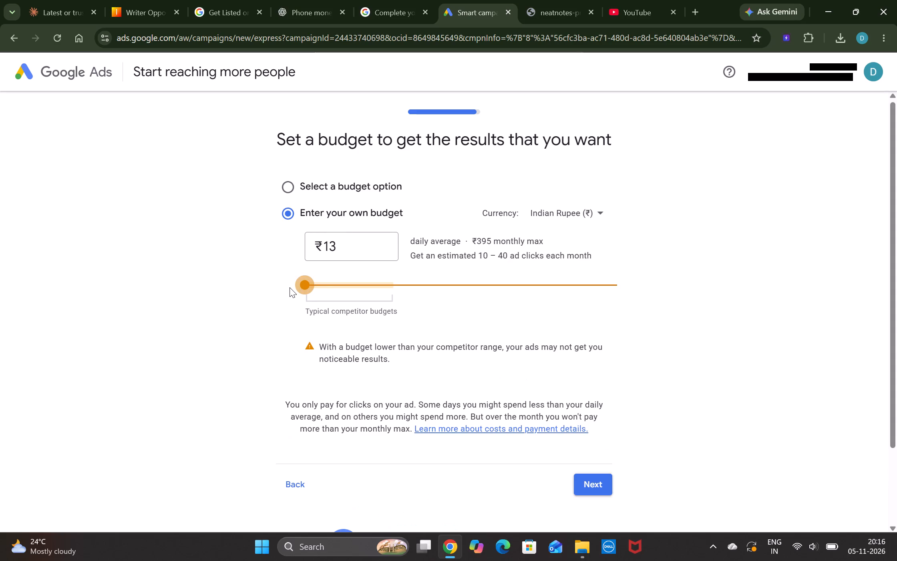
Choose the recommended ₹199 daily average from the preset budget options and continue to the campaign review.
click(283, 188)
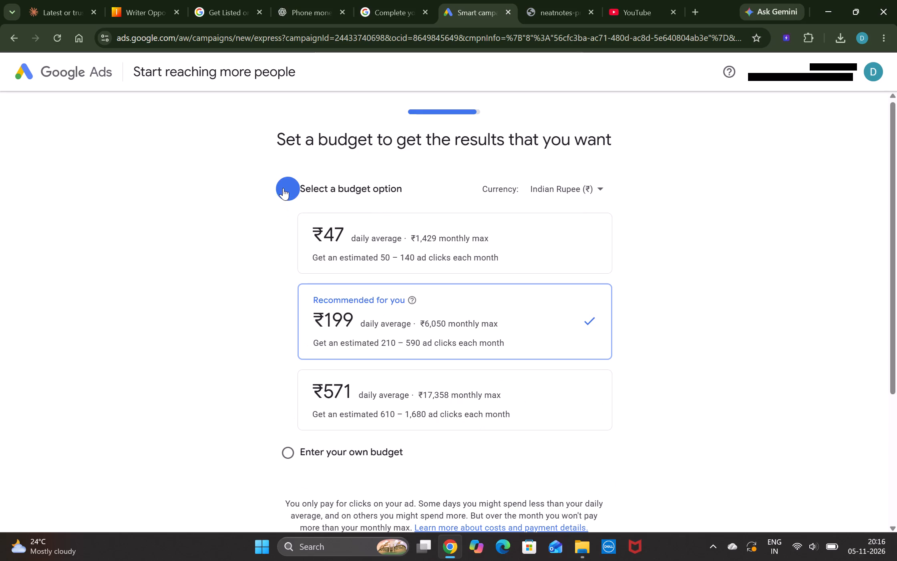
click(422, 256)
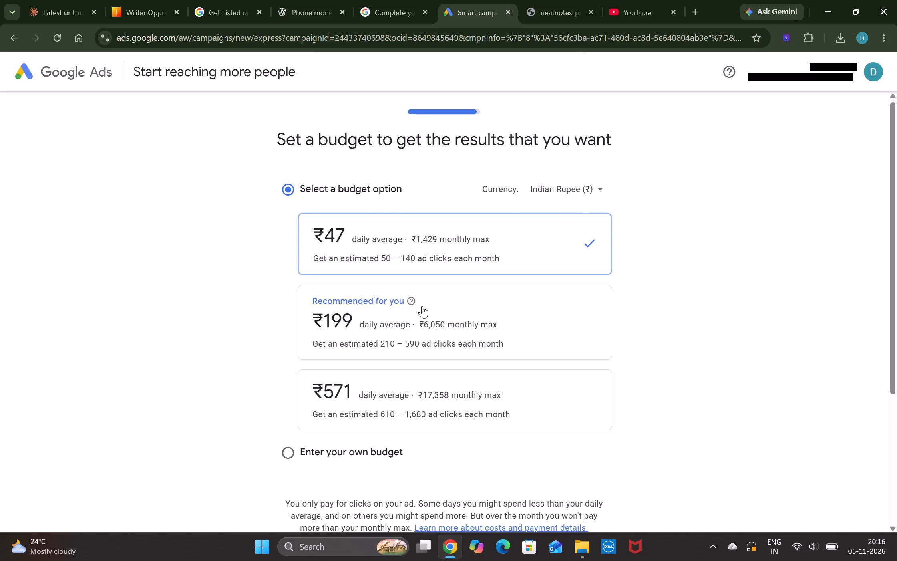
click(422, 306)
scroll(422, 306, down, 2)
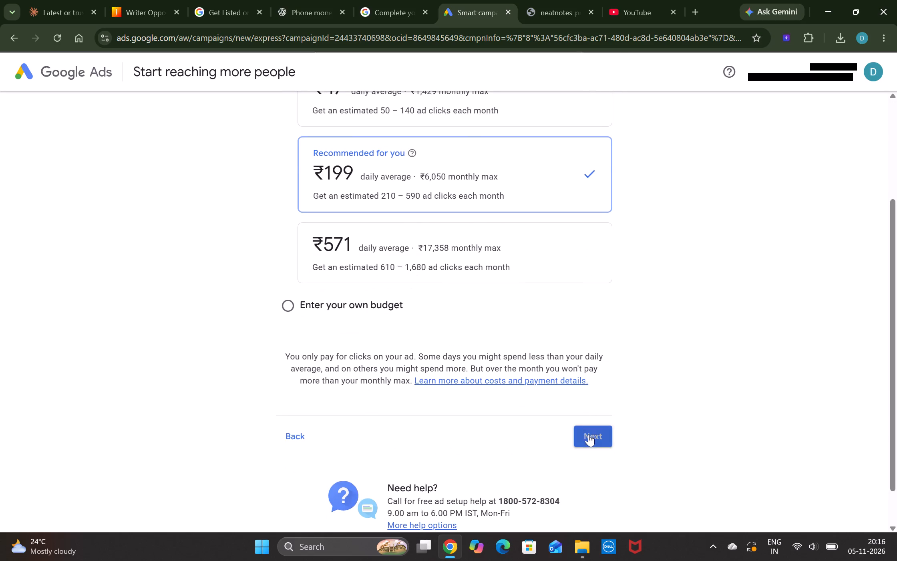
click(589, 434)
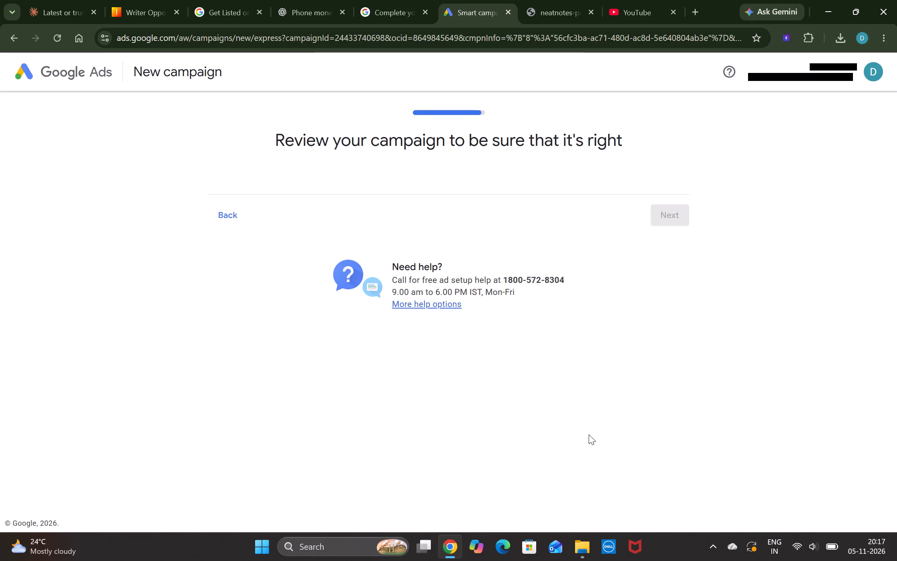
Review the campaign summary from campaign name to budget and proceed to the payment info stage.
scroll(605, 352, up, 1)
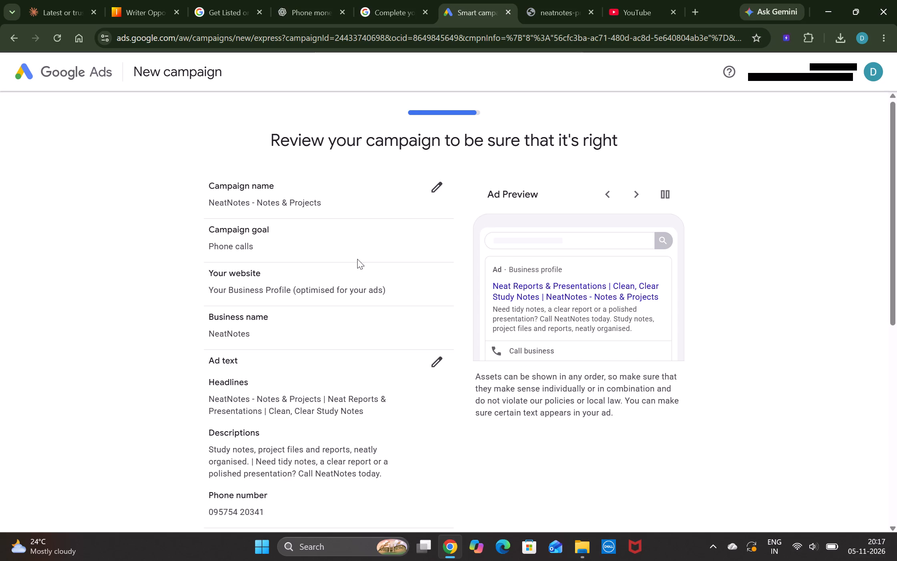
scroll(357, 259, down, 3)
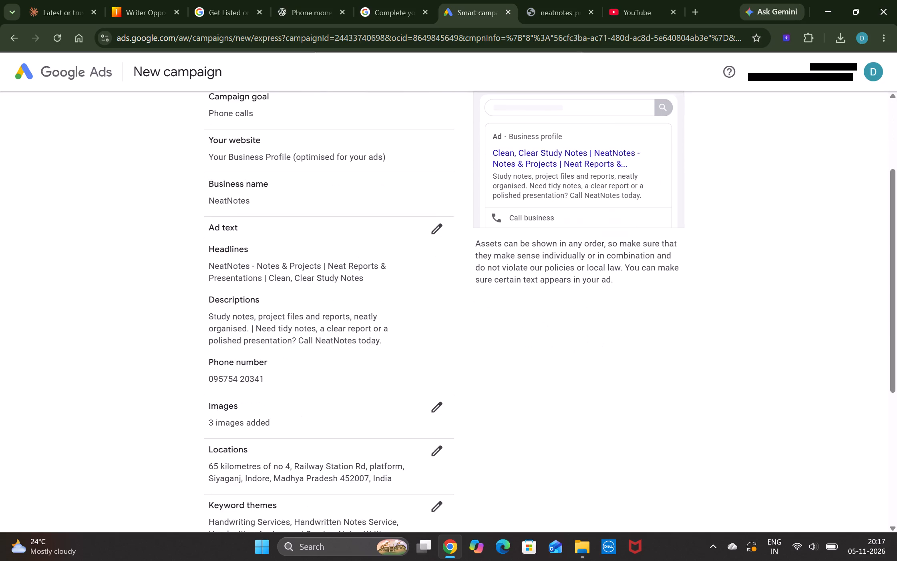
scroll(357, 259, down, 3)
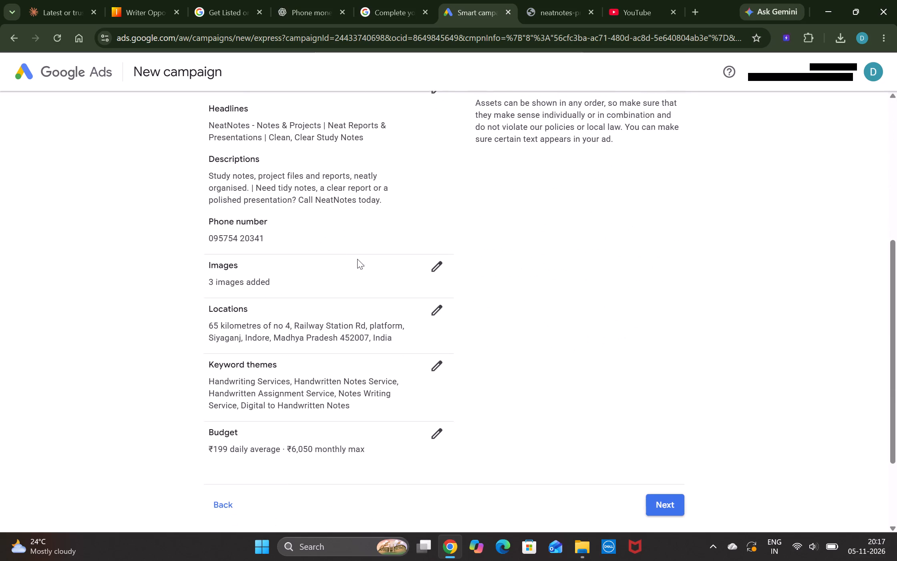
scroll(357, 259, down, 1)
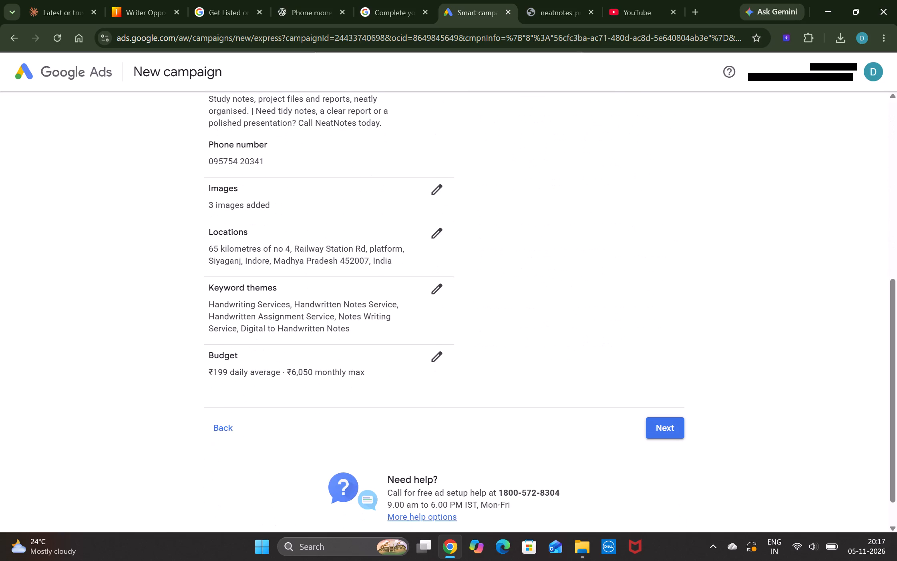
scroll(357, 259, down, 1)
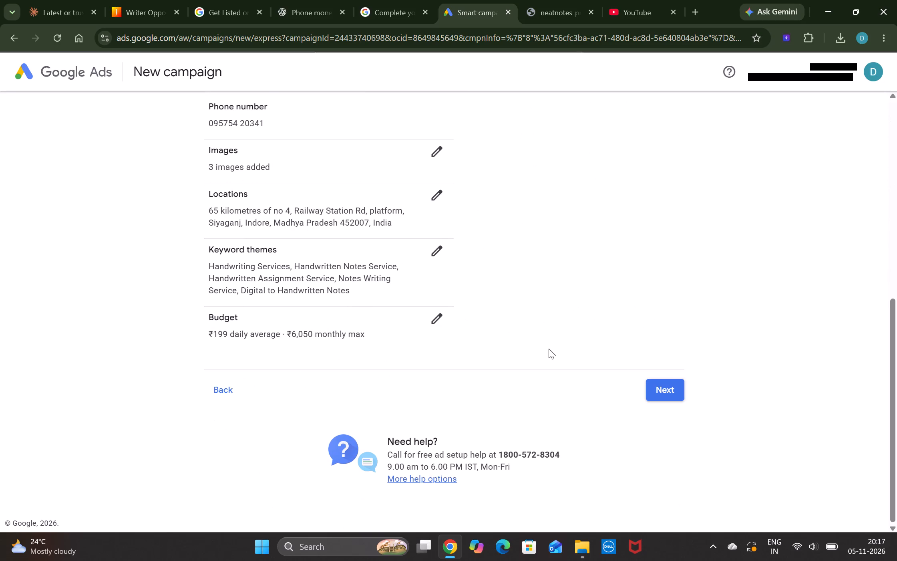
click(674, 395)
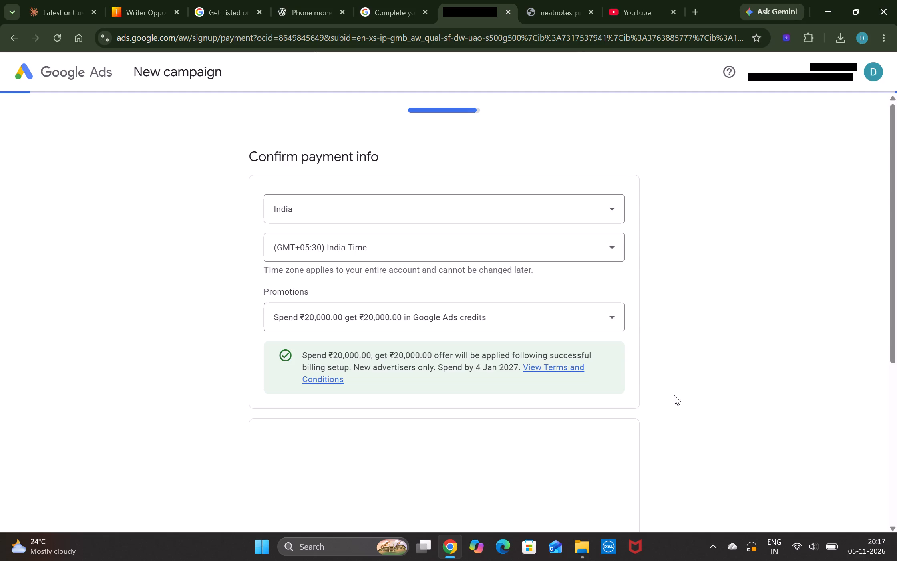
Examine the payment info page, including the promotion choices, payment method, prepay amount, Google Ads Terms and guidance question.
scroll(631, 360, down, 2)
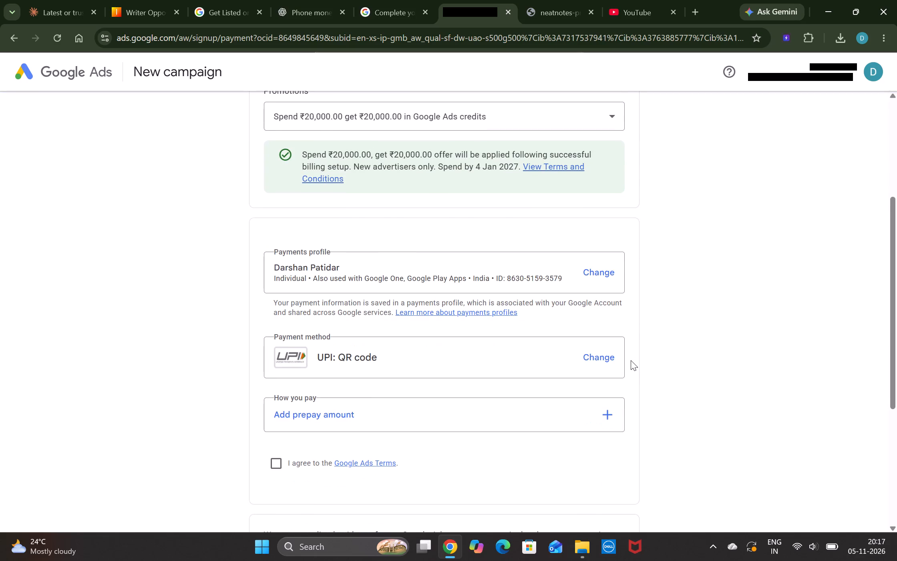
scroll(631, 360, up, 1)
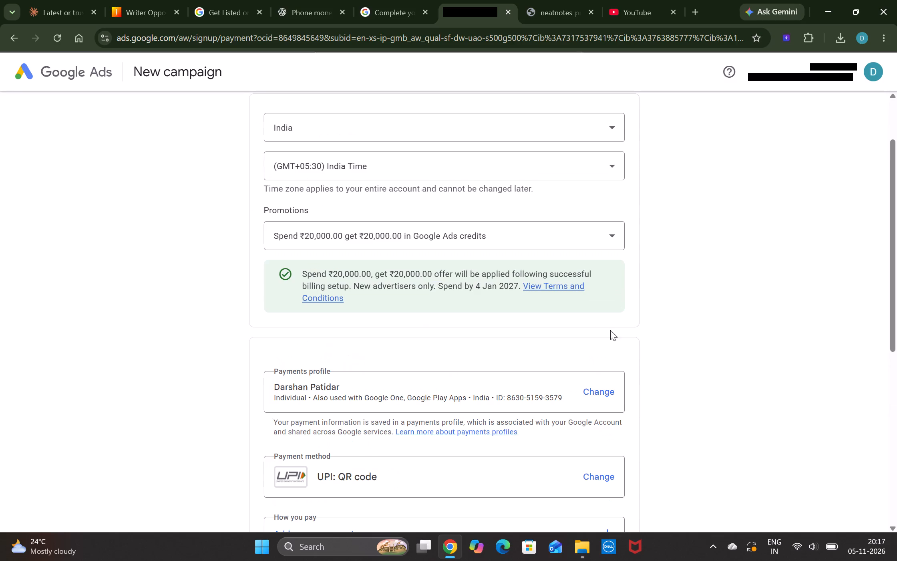
click(595, 244)
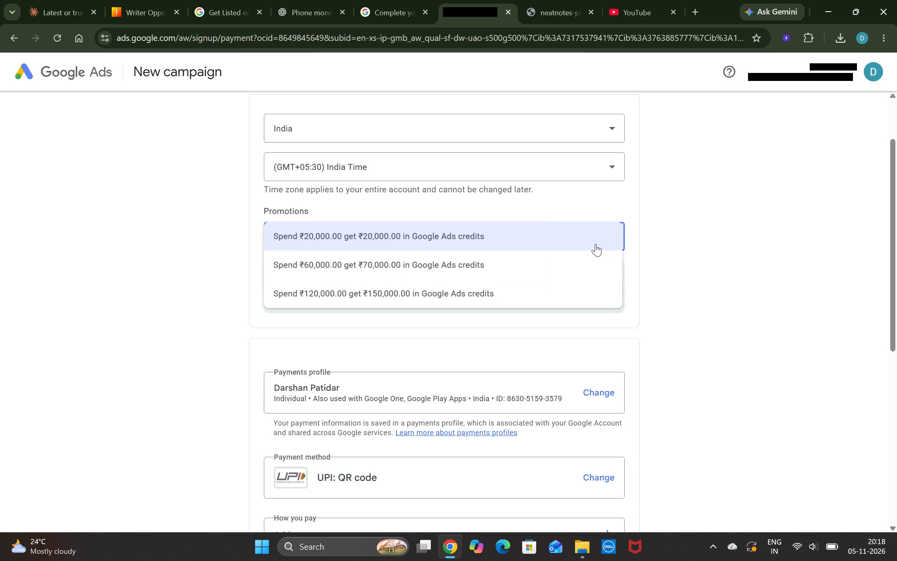
click(595, 244)
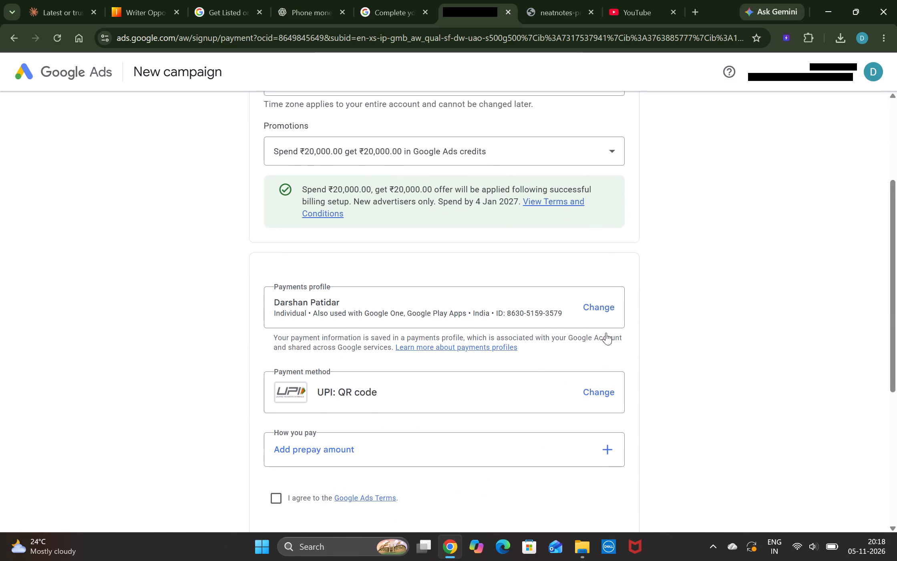
scroll(565, 383, down, 1)
scroll(565, 383, up, 1)
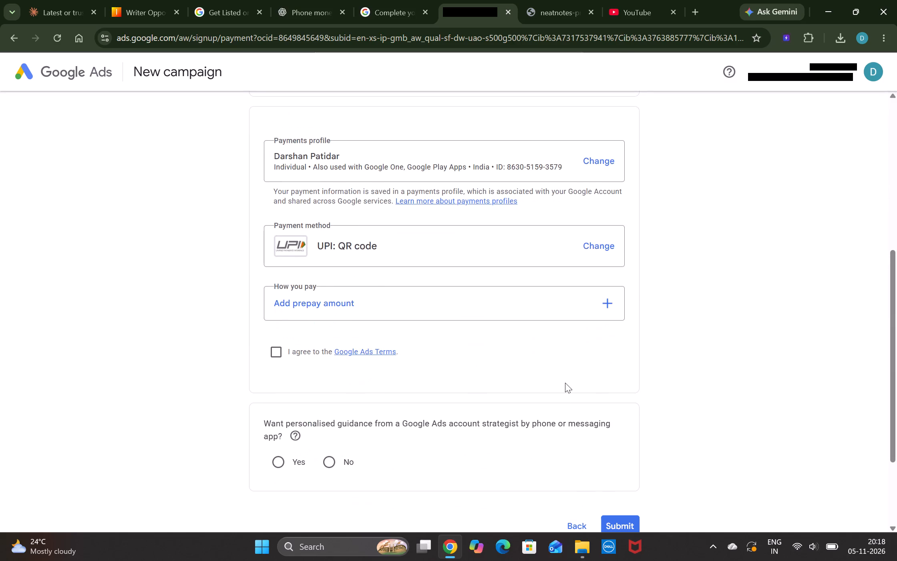
scroll(565, 383, up, 5)
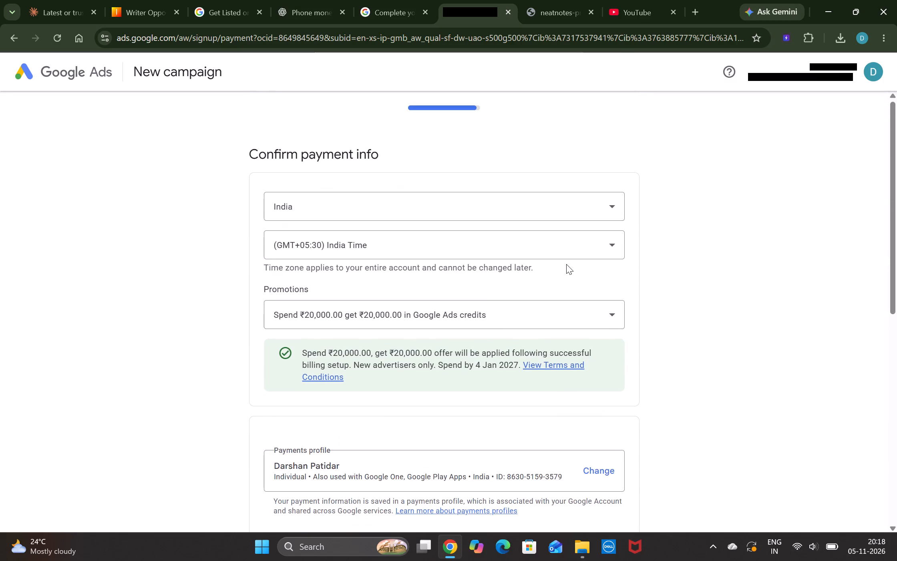
Agree to the Google Ads Terms and try to submit the payment info.
click(567, 255)
click(567, 255)
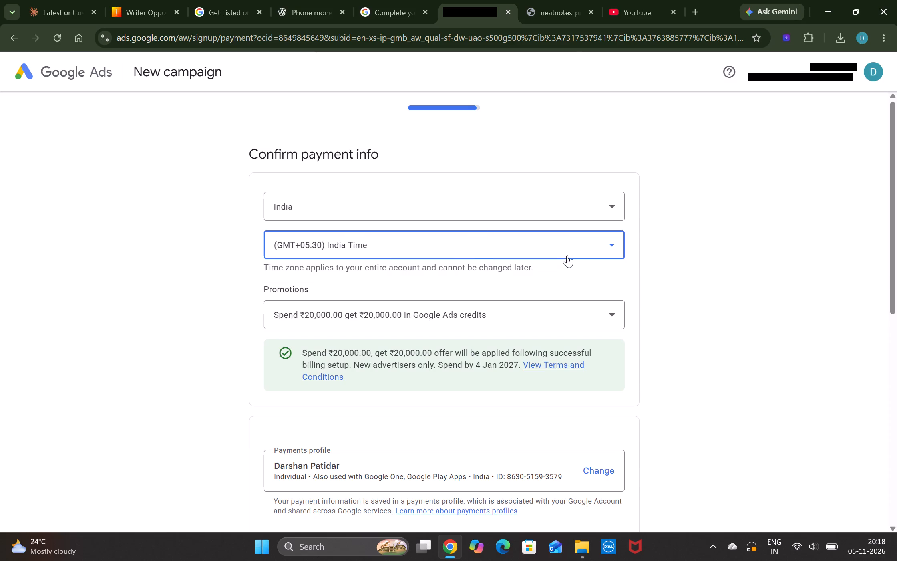
scroll(559, 358, down, 2)
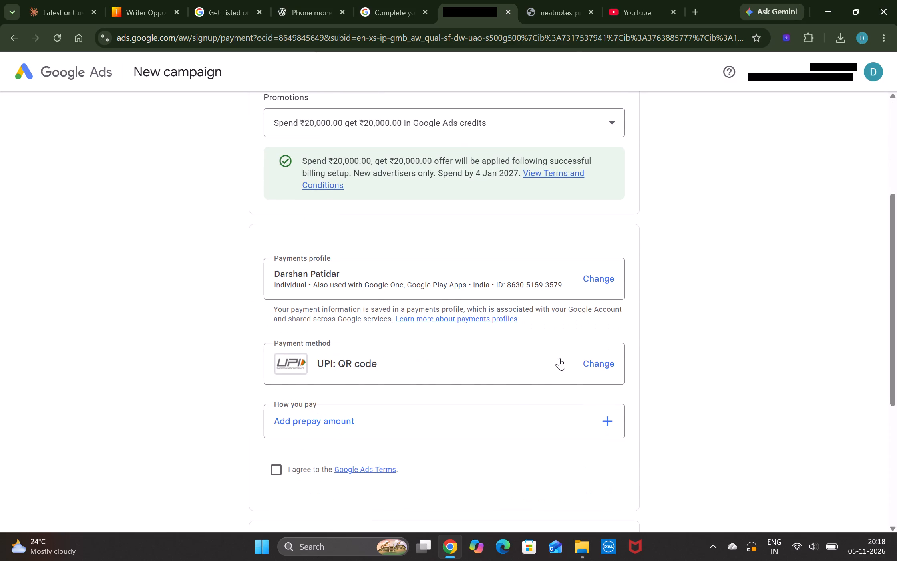
scroll(559, 358, down, 1)
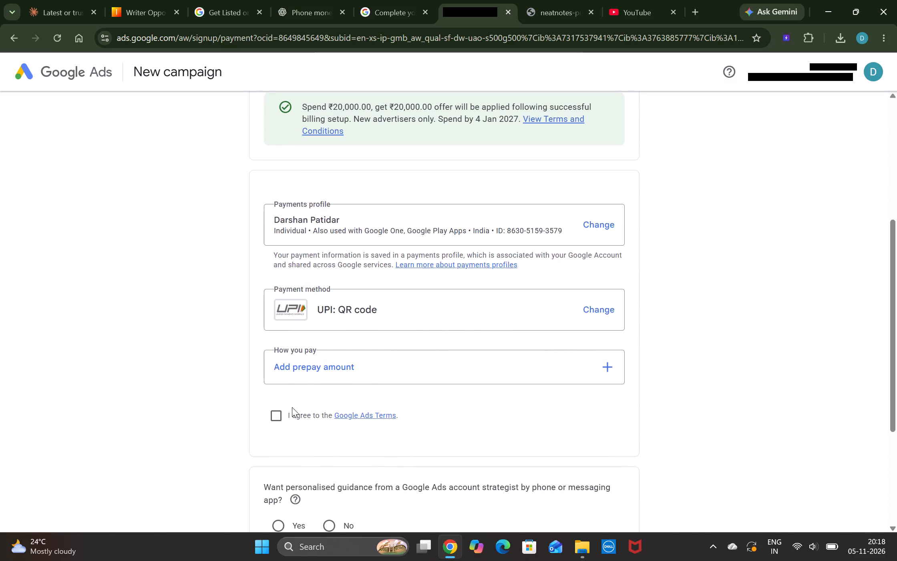
click(279, 415)
scroll(515, 407, down, 2)
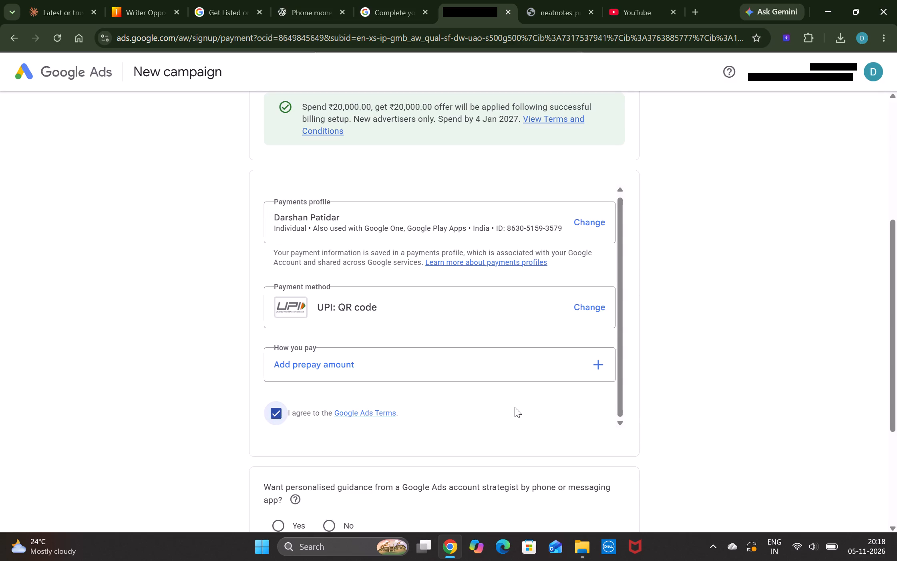
scroll(515, 407, down, 2)
click(630, 415)
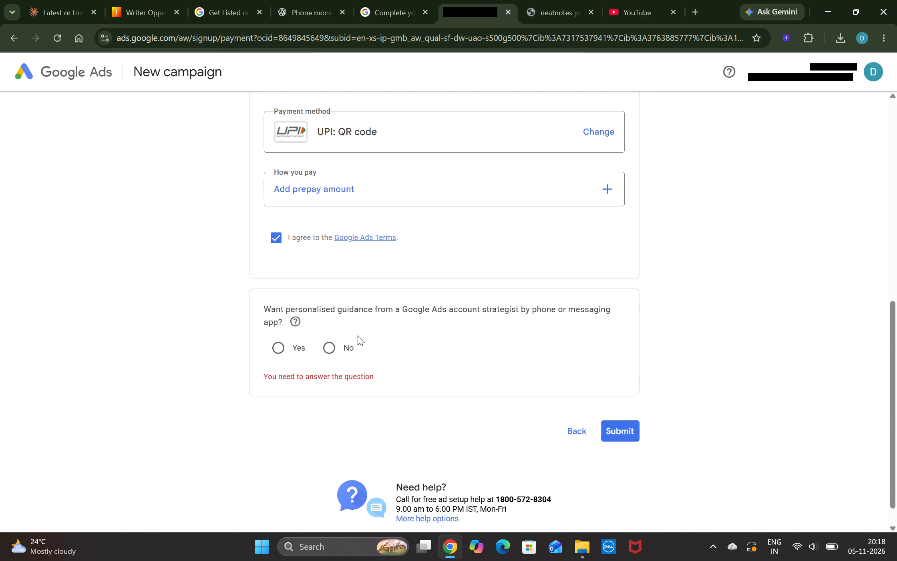
Answer No to personalised guidance from a Google Ads account strategist and try submitting the payment info again.
click(329, 347)
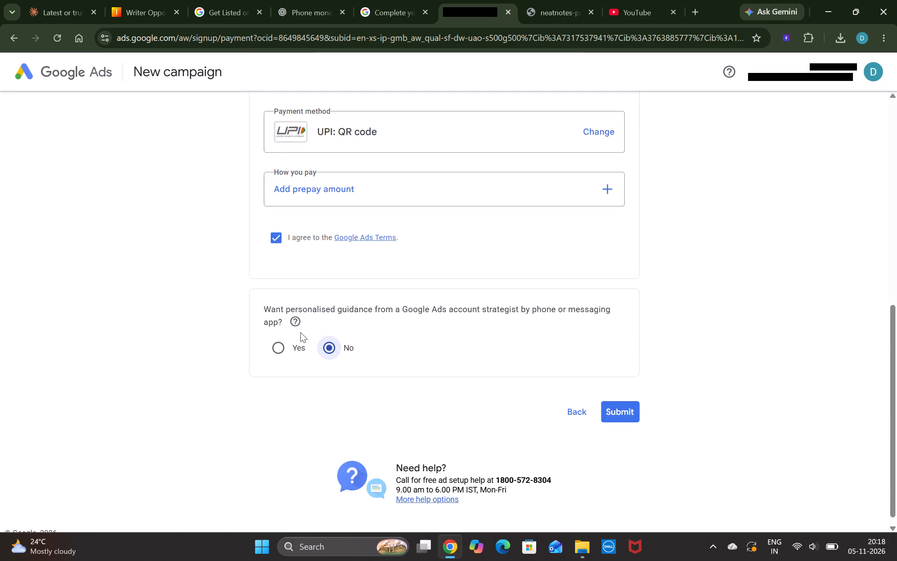
click(279, 347)
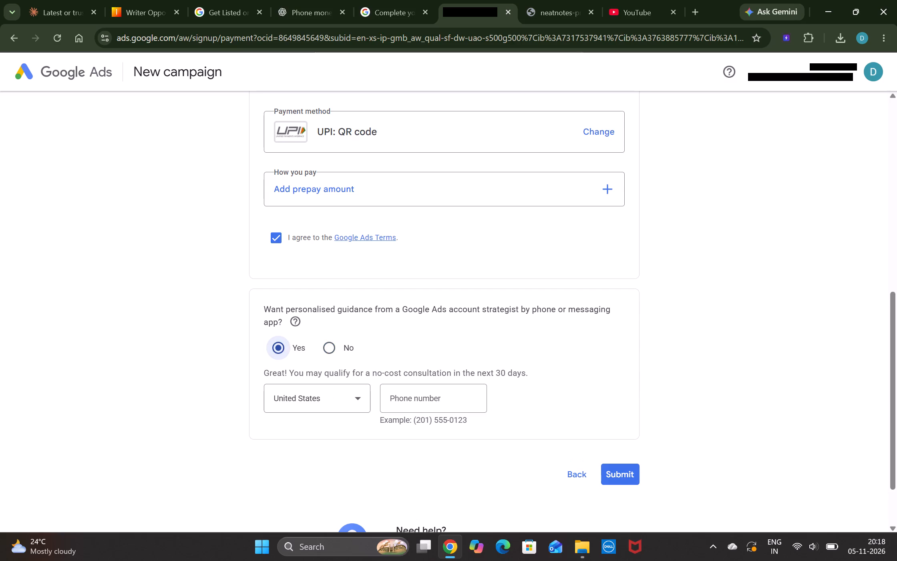
click(329, 353)
click(619, 420)
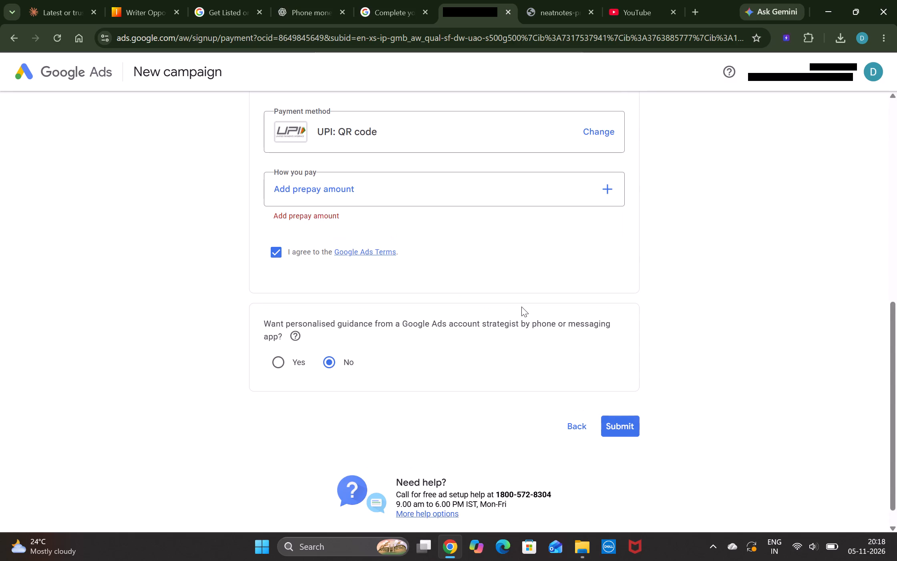
Add a prepay amount of ₹1,200 to the payment info.
scroll(521, 307, up, 1)
click(604, 287)
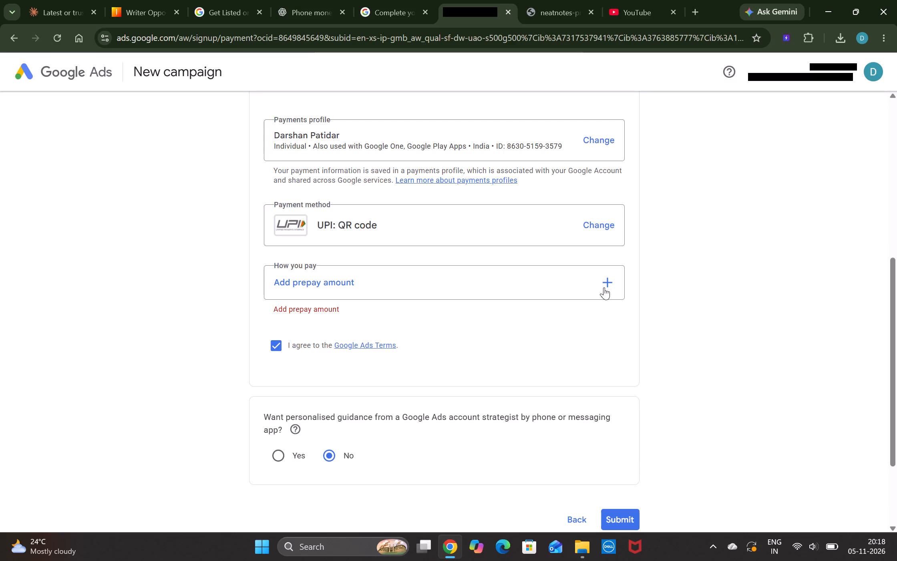
click(608, 283)
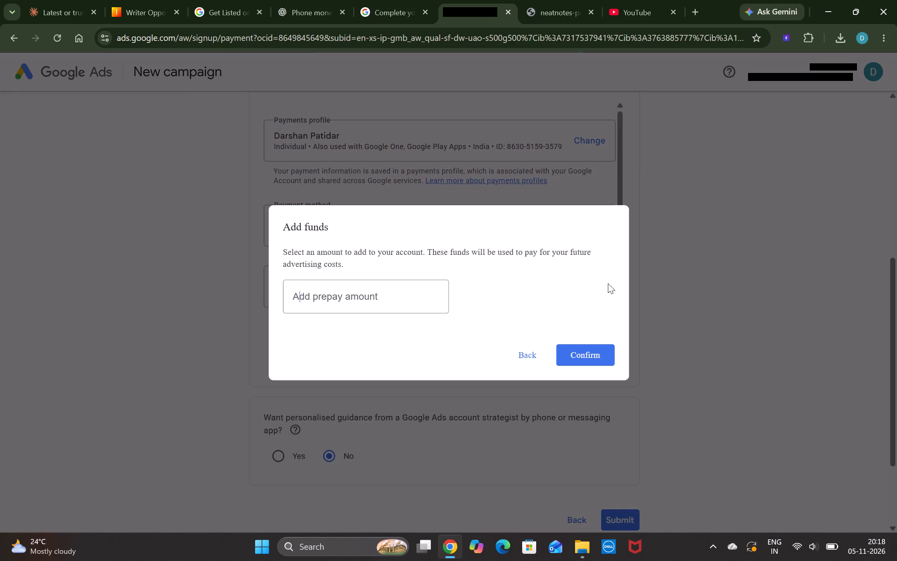
click(378, 291)
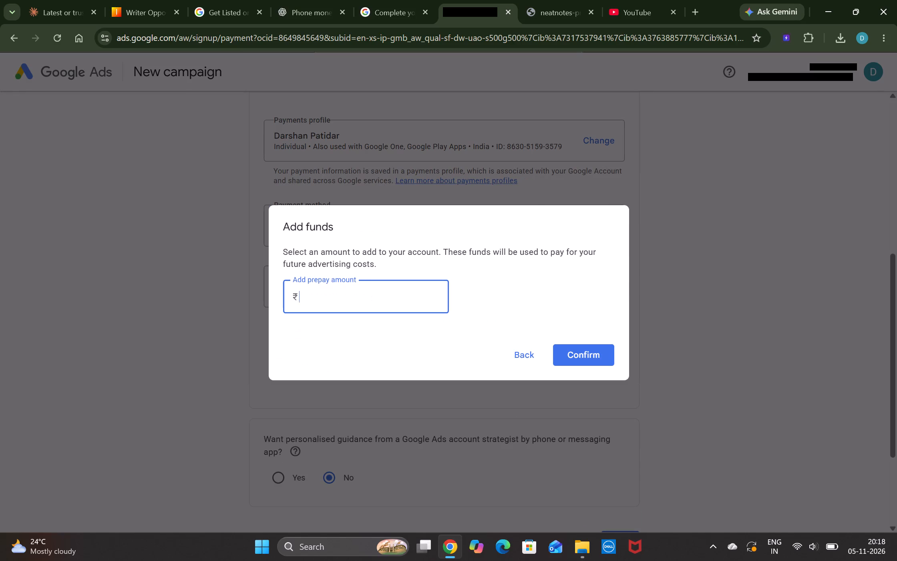
text(12)
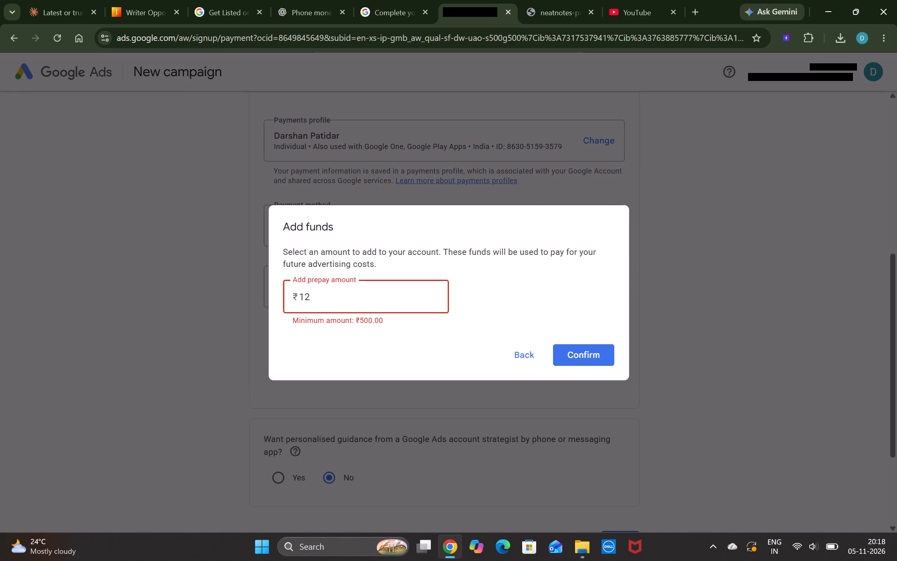
text(00)
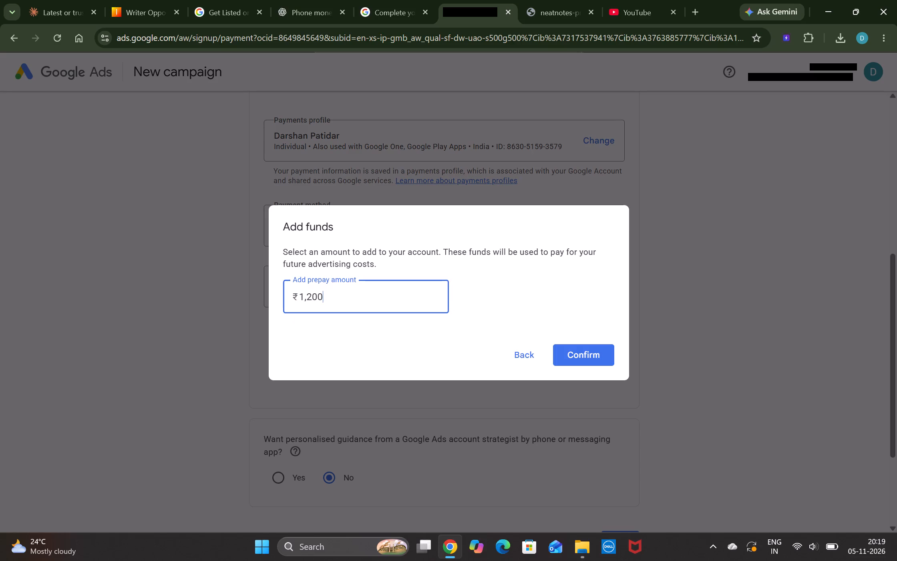
click(581, 350)
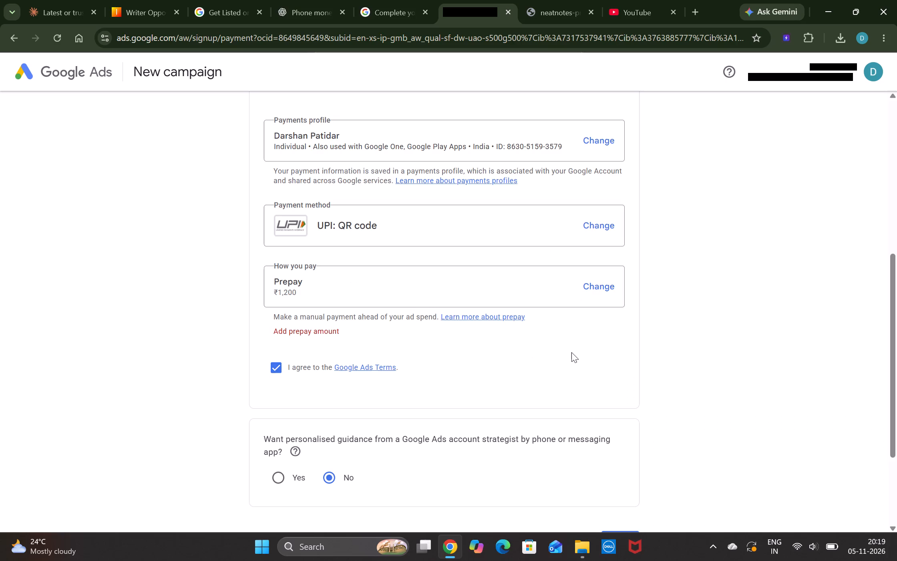
Submit the payment info to reach the UPI QR code payment, and cancel that payment.
scroll(571, 352, down, 1)
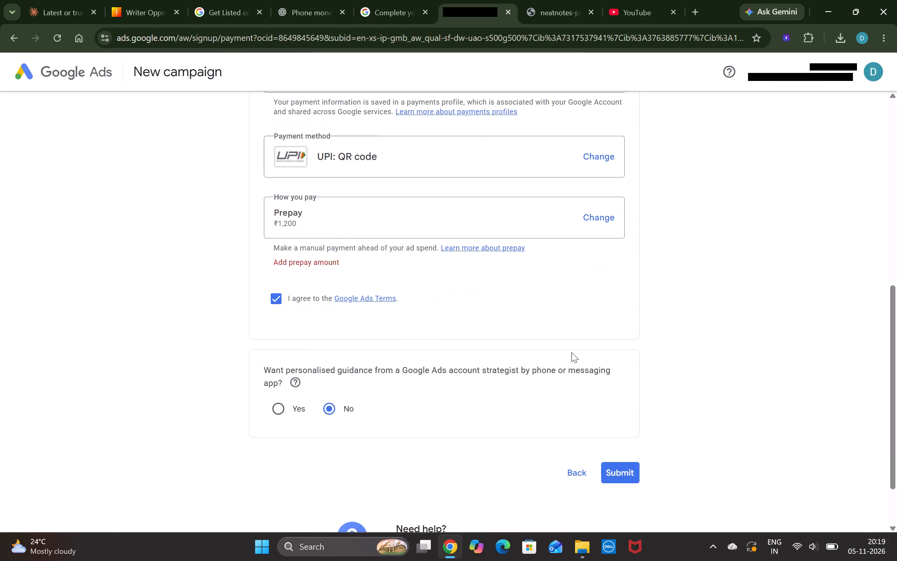
scroll(571, 352, down, 1)
click(623, 472)
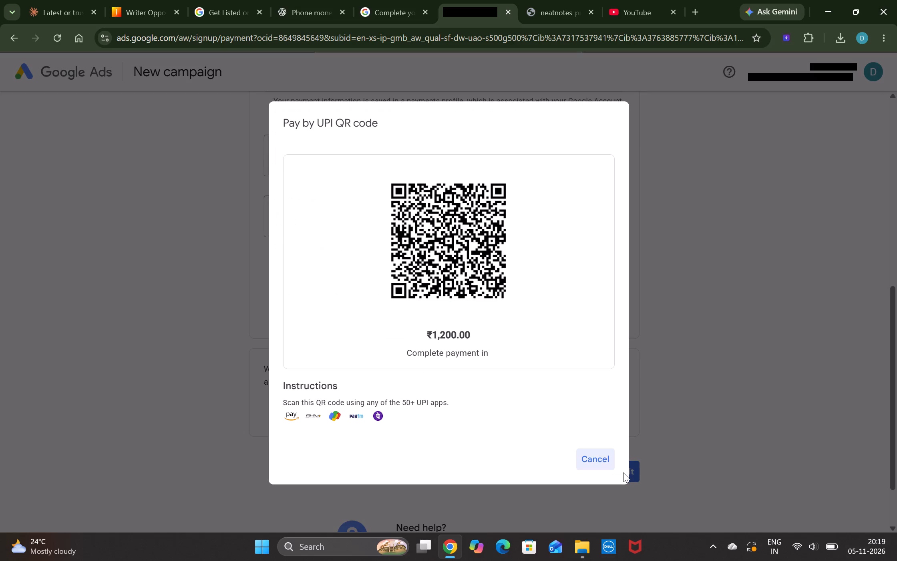
click(591, 459)
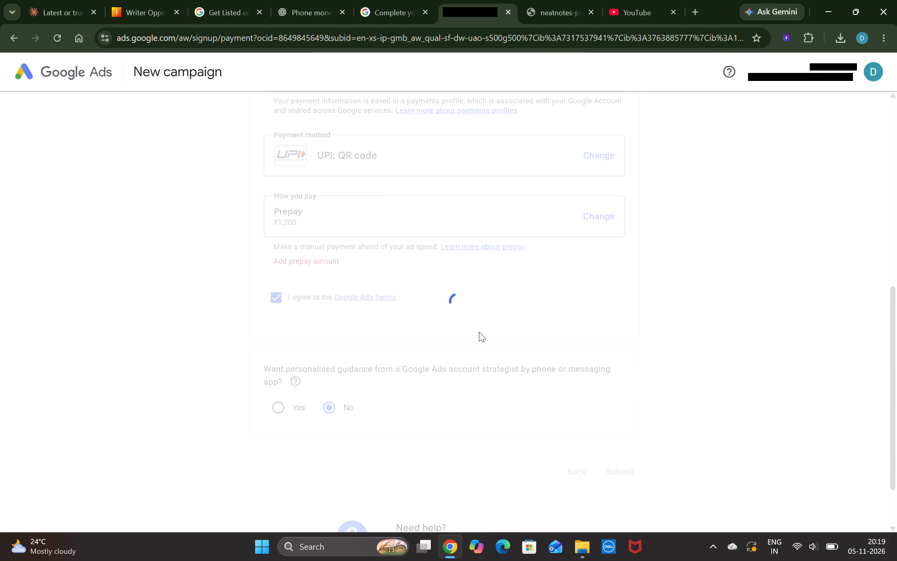
Go back from the payment info through the campaign setup pages to the ad destination question.
scroll(479, 332, down, 1)
scroll(479, 332, up, 2)
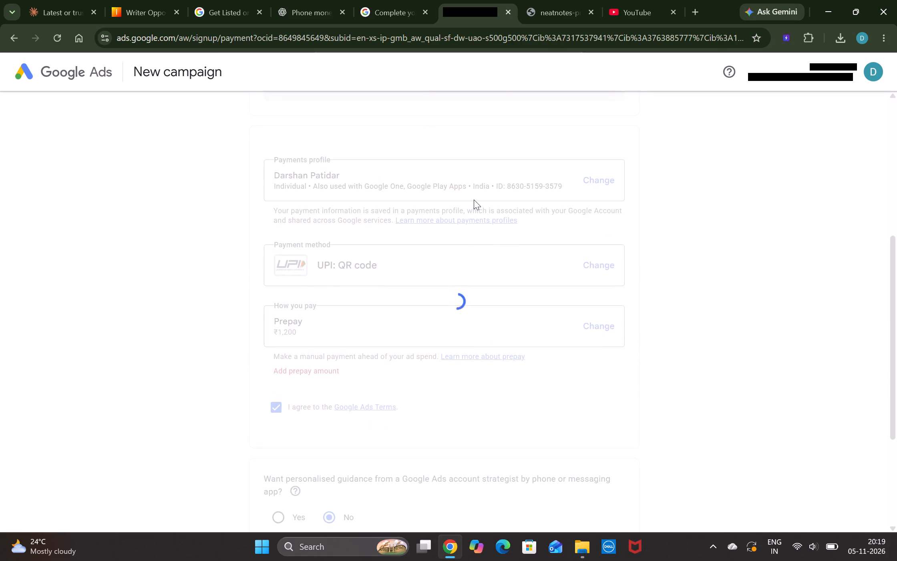
scroll(381, 150, right, 7)
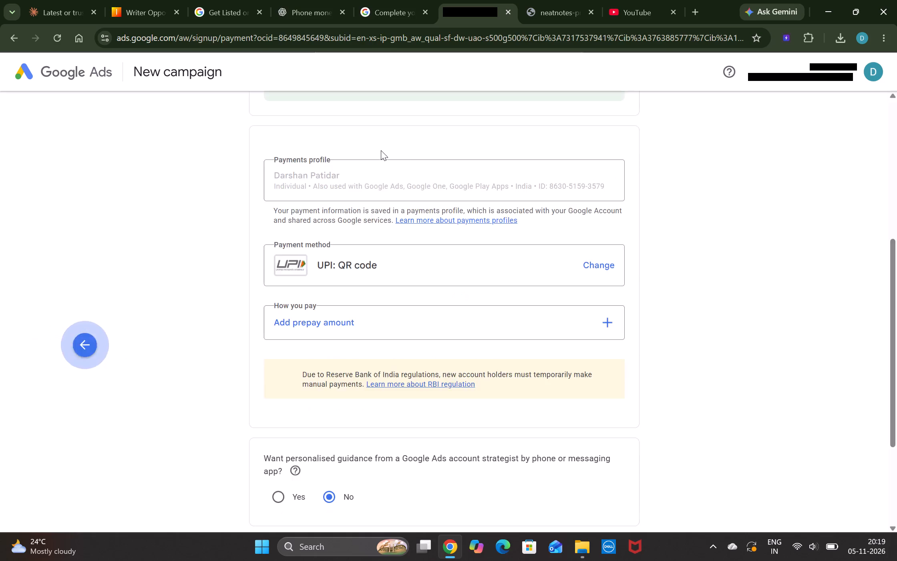
scroll(381, 150, right, 10)
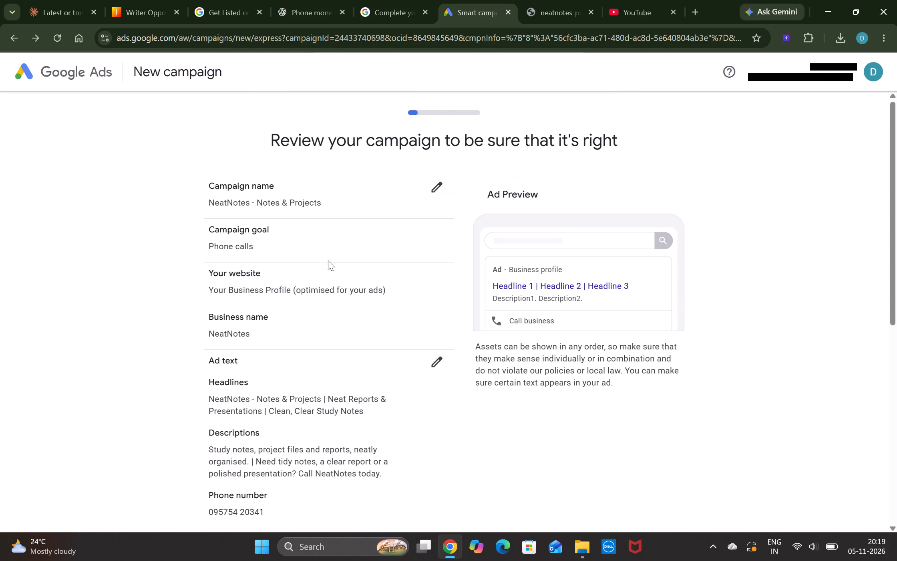
scroll(328, 260, right, 10)
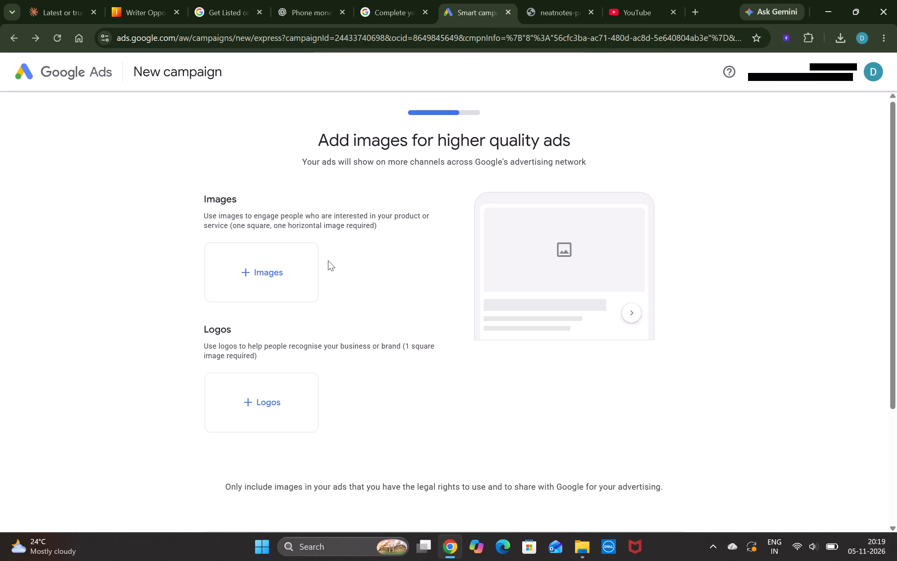
scroll(328, 260, right, 5)
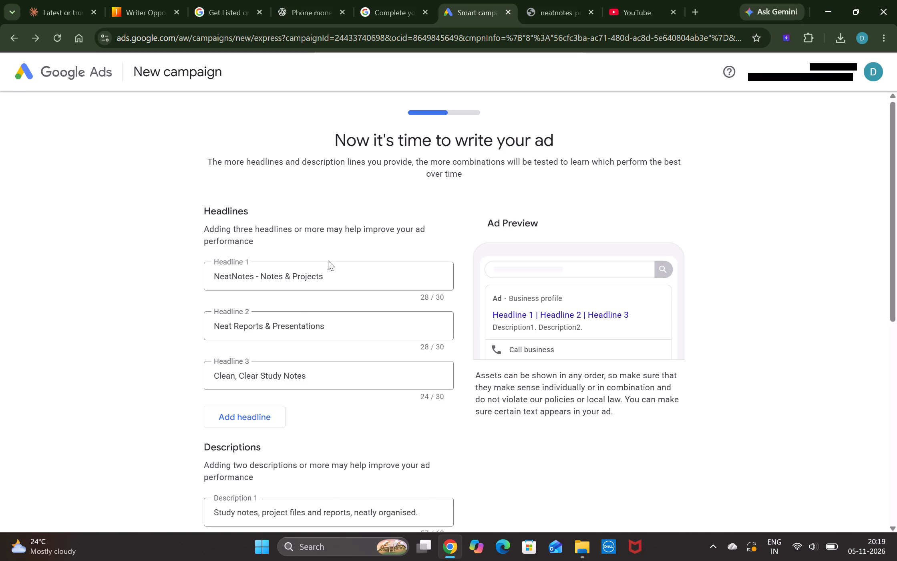
scroll(328, 260, right, 9)
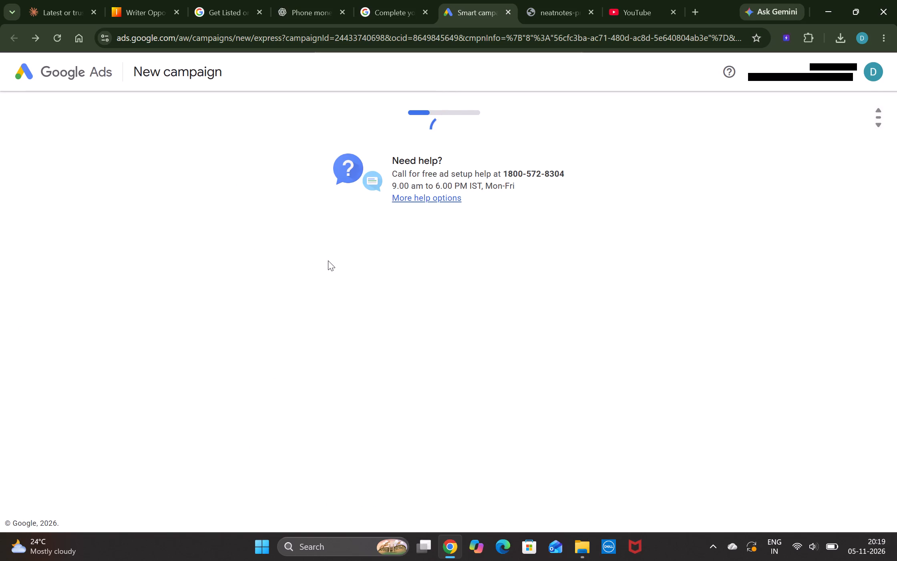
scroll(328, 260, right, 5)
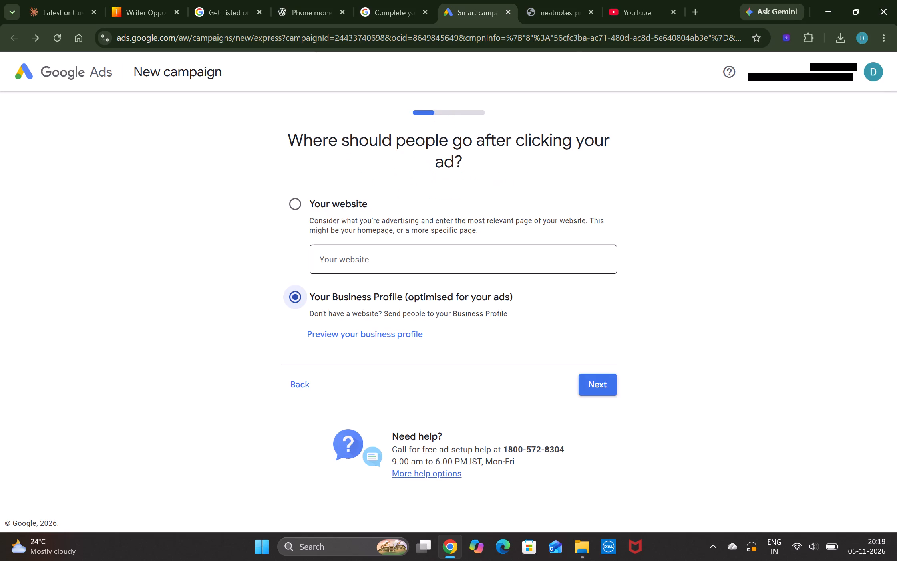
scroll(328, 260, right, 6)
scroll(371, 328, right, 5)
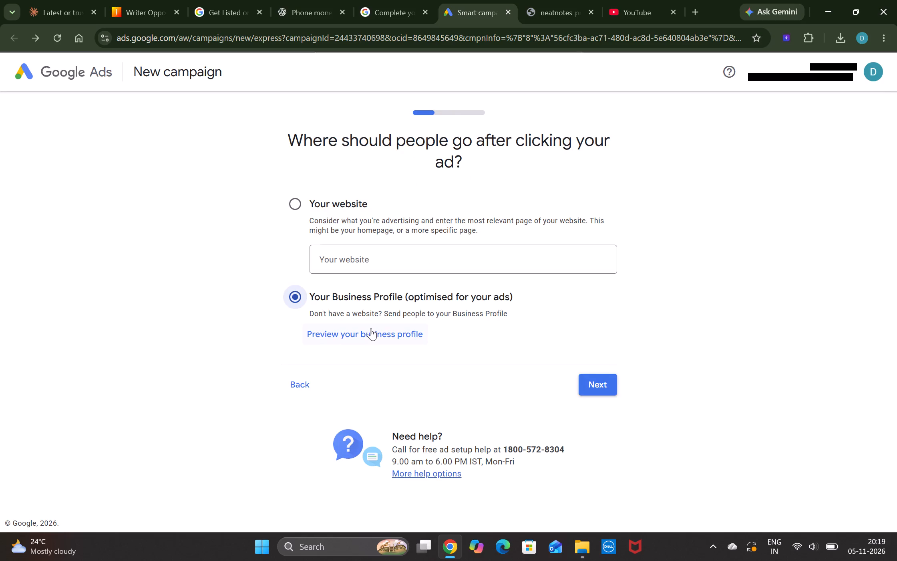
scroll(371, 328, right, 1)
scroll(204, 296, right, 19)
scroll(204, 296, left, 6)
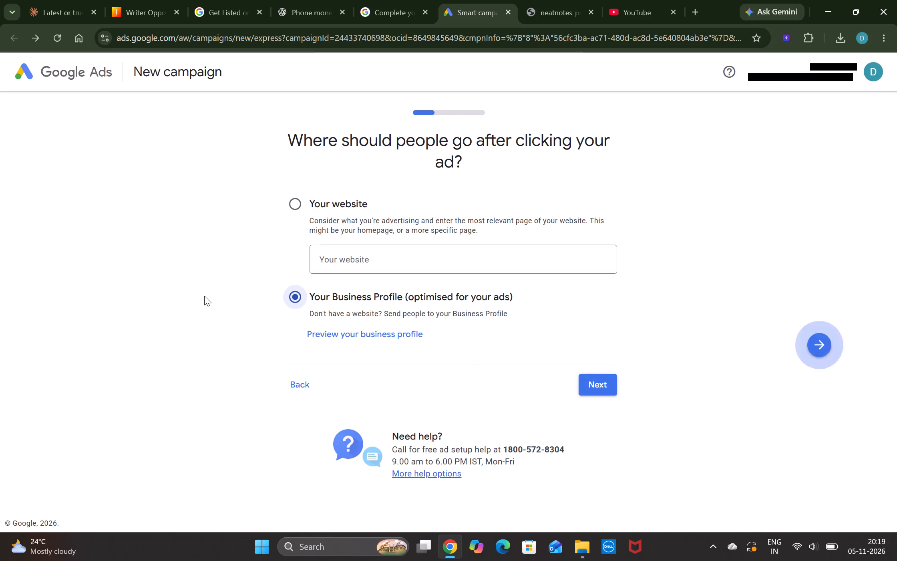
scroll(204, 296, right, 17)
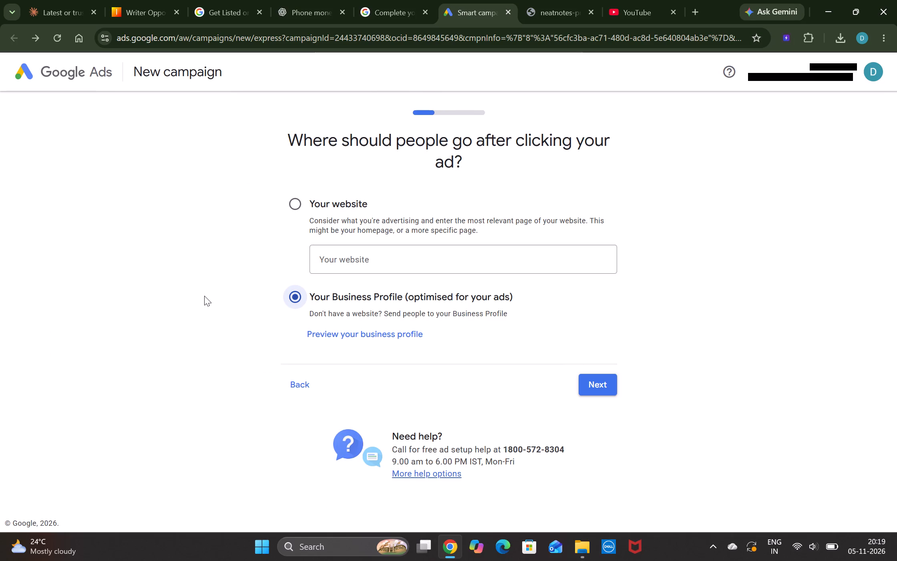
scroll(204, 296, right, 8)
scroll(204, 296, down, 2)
Keep Your Business Profile as the ad destination and continue past its mobile preview to the advertising goal.
click(303, 202)
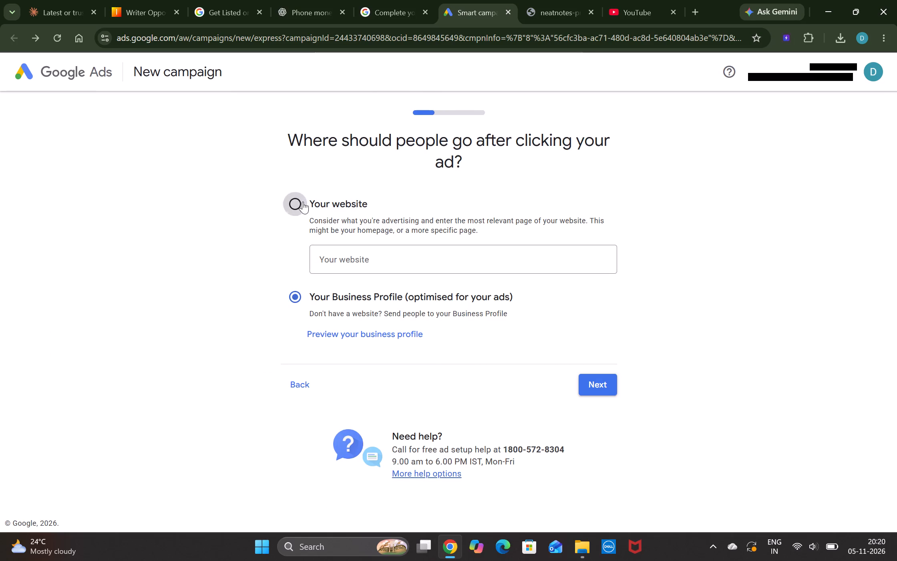
click(299, 295)
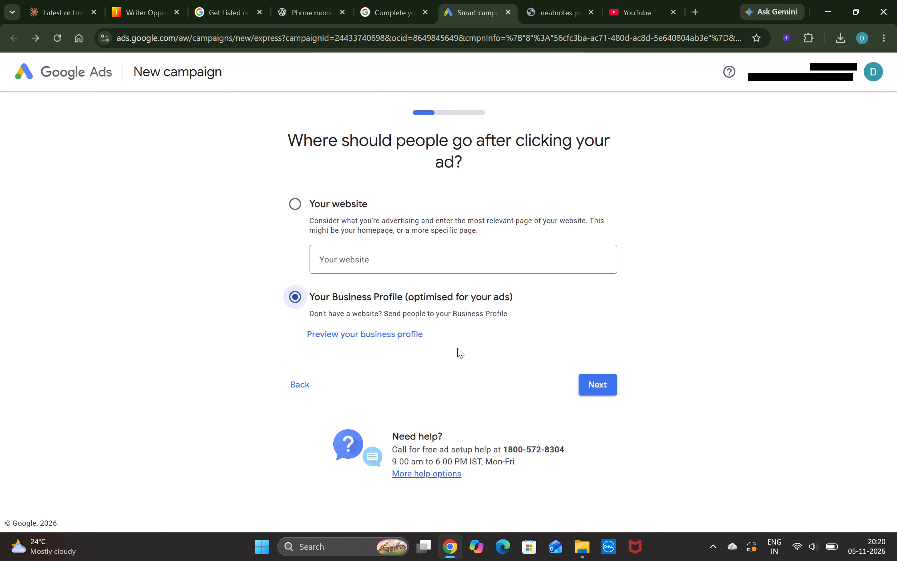
click(587, 380)
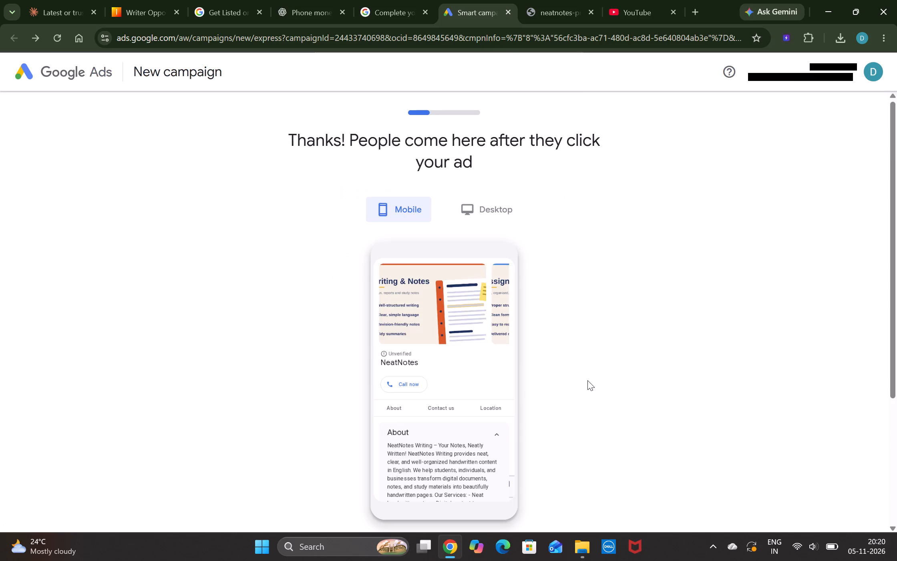
scroll(587, 380, down, 3)
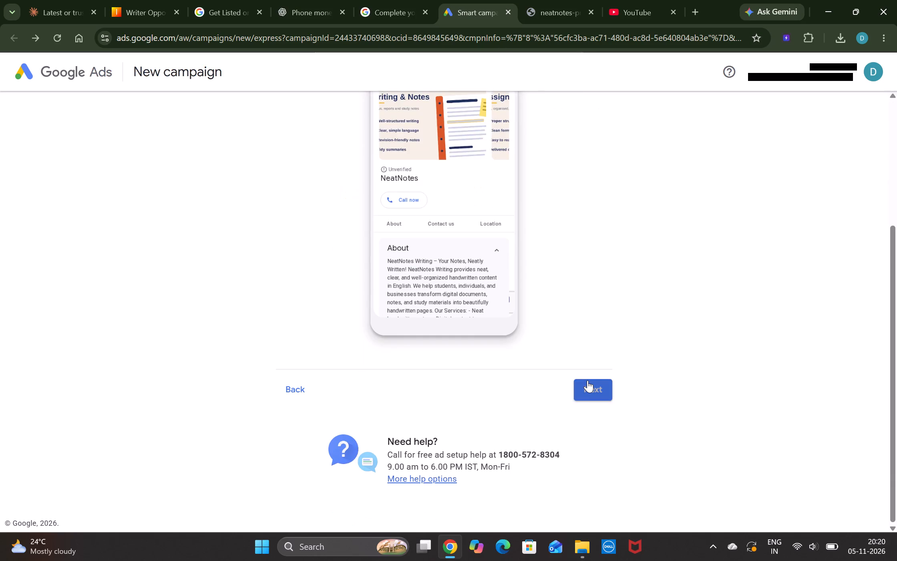
scroll(587, 380, up, 1)
click(590, 408)
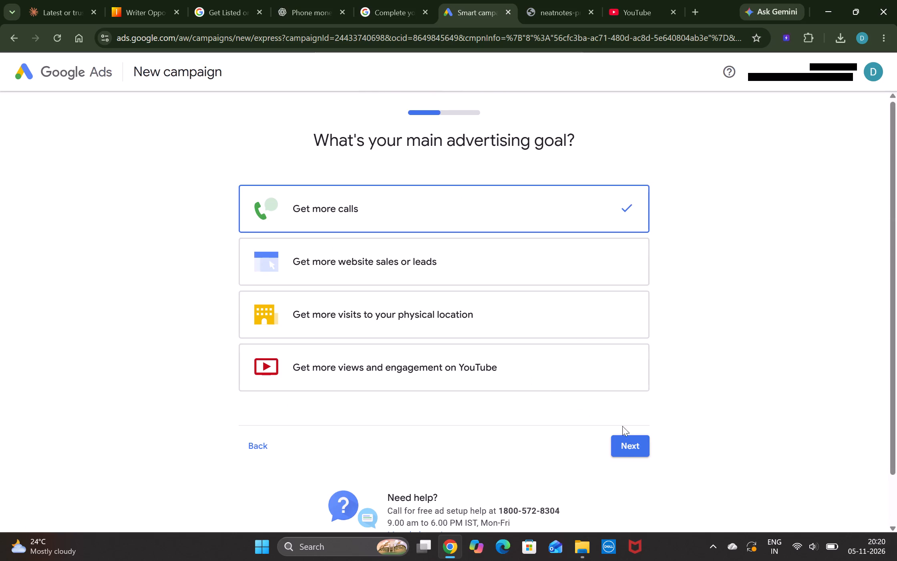
Keep Get more calls as the main advertising goal and continue to the ad text page.
click(639, 450)
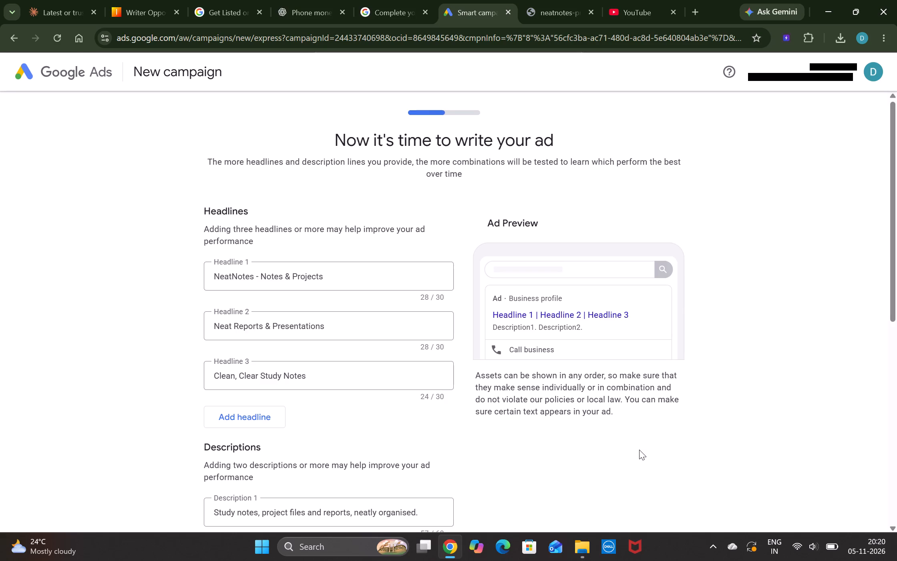
Go back from the ad text page through the advertising goal to the ad destination question.
scroll(539, 394, down, 4)
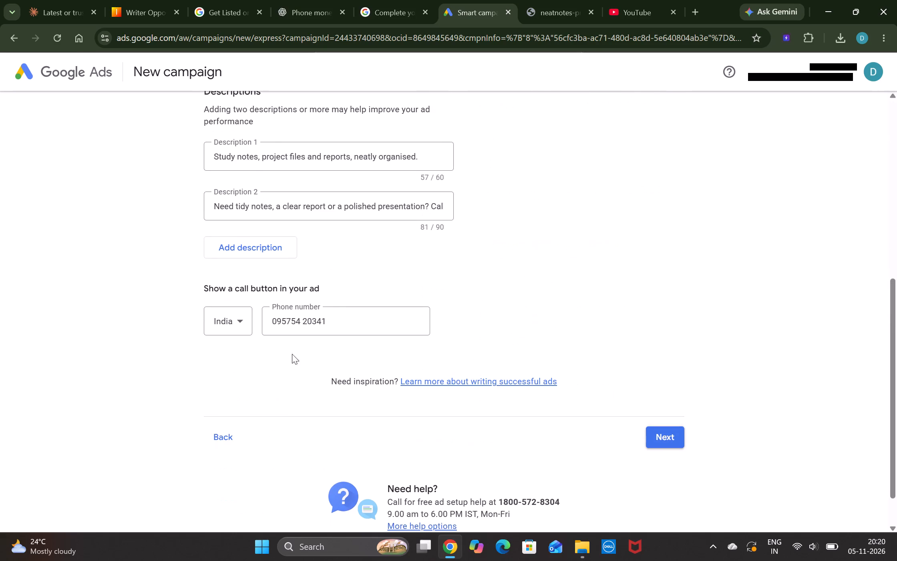
scroll(281, 349, right, 10)
scroll(281, 349, right, 14)
scroll(281, 349, right, 20)
scroll(281, 349, right, 6)
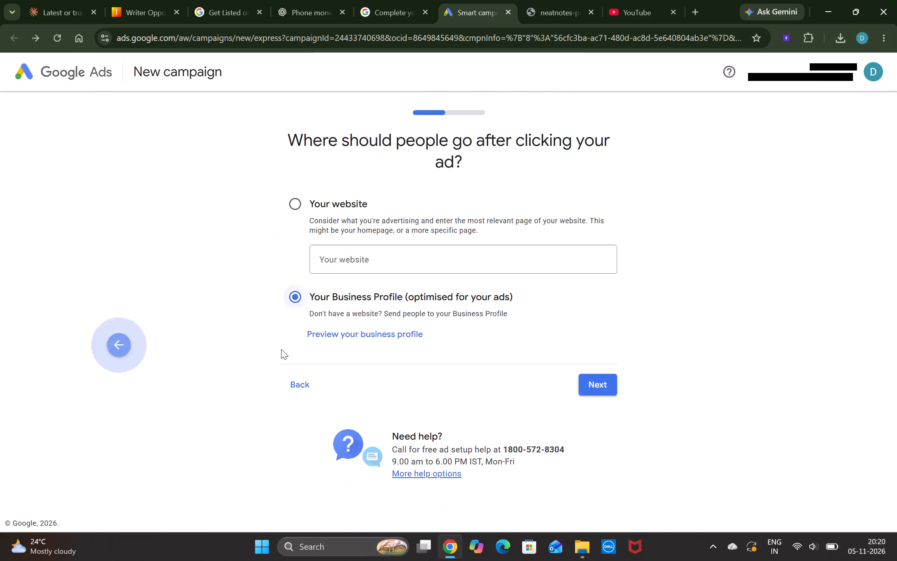
scroll(281, 349, right, 20)
scroll(281, 349, right, 5)
scroll(281, 349, right, 20)
scroll(281, 349, right, 5)
scroll(281, 349, right, 20)
scroll(174, 304, up, 9)
scroll(174, 304, right, 19)
scroll(174, 304, right, 20)
scroll(174, 304, right, 11)
scroll(404, 204, up, 4)
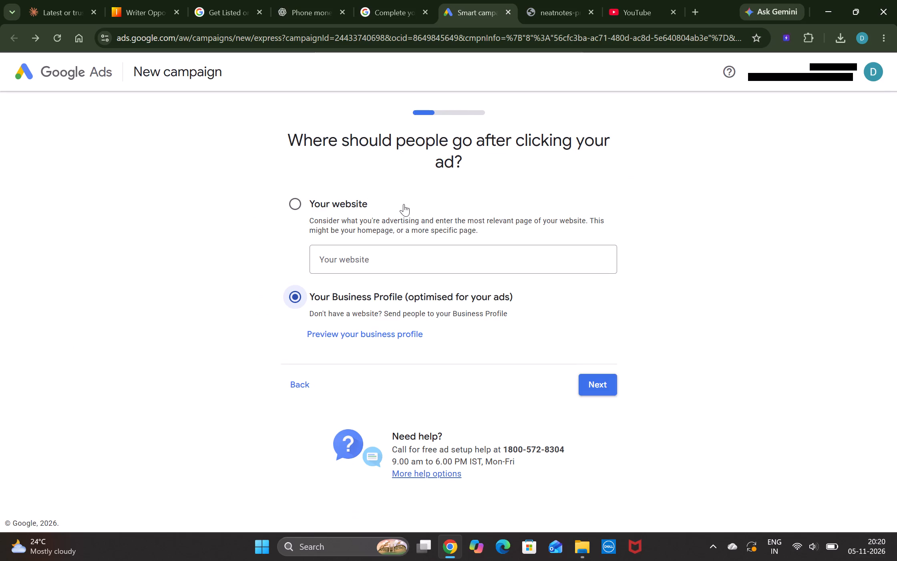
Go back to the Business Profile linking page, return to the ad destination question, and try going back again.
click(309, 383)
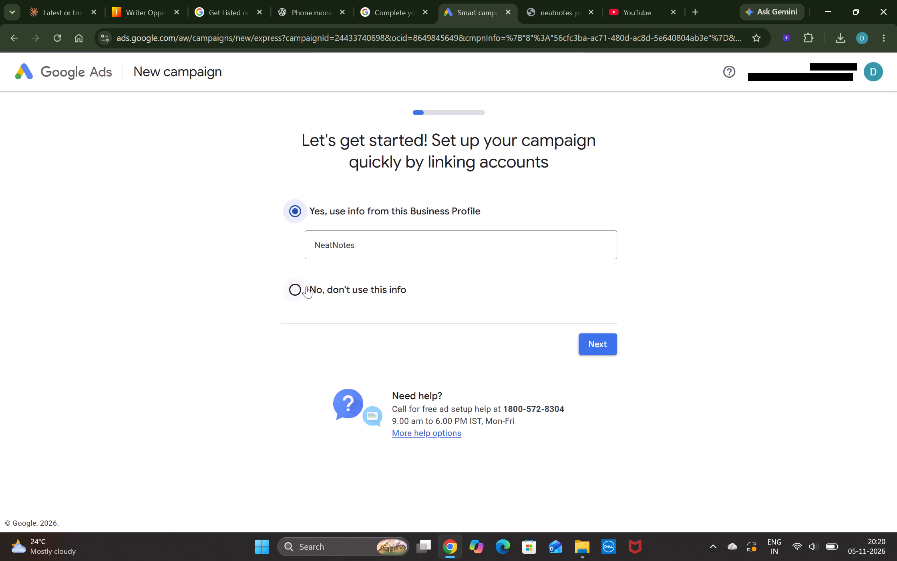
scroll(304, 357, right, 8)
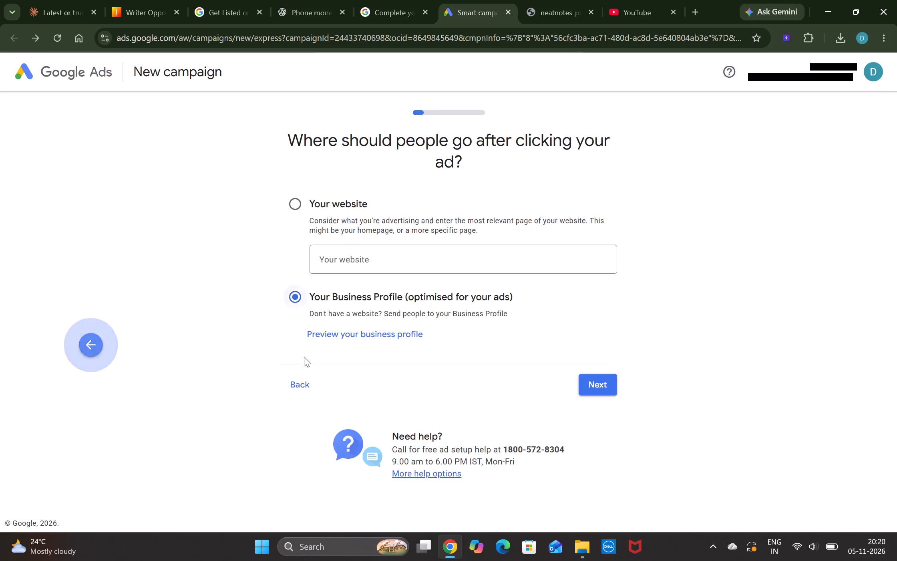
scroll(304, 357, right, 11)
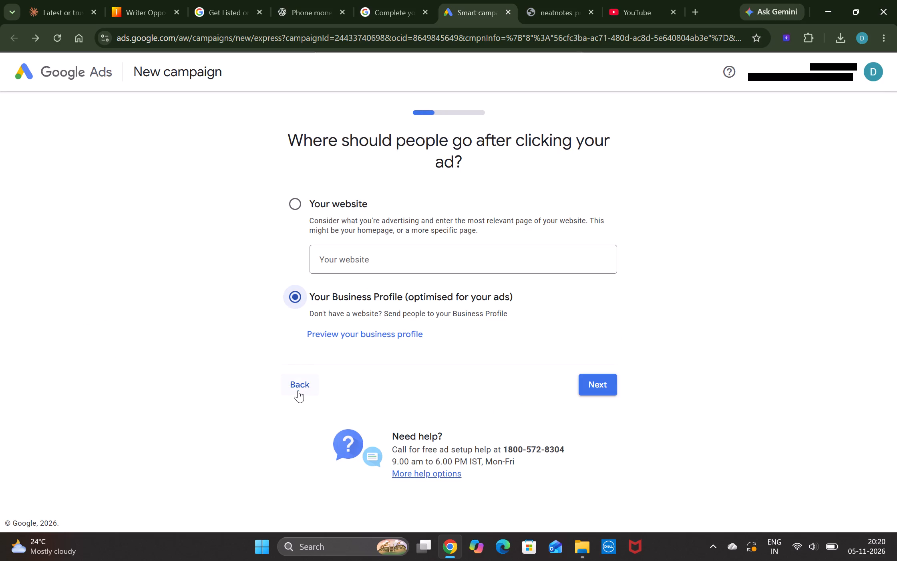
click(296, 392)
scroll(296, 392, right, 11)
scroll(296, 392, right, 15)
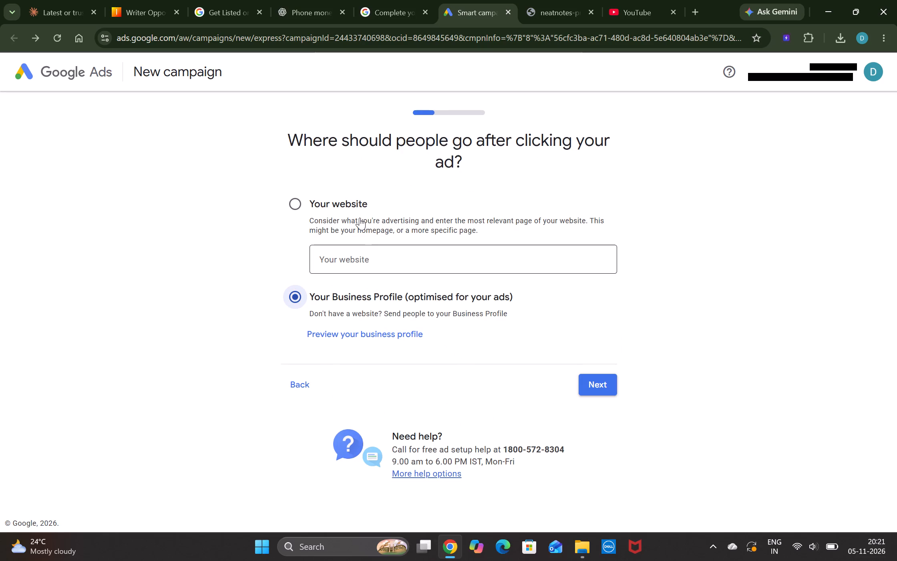
Select Your website as the ad destination in place of the Business Profile.
click(298, 206)
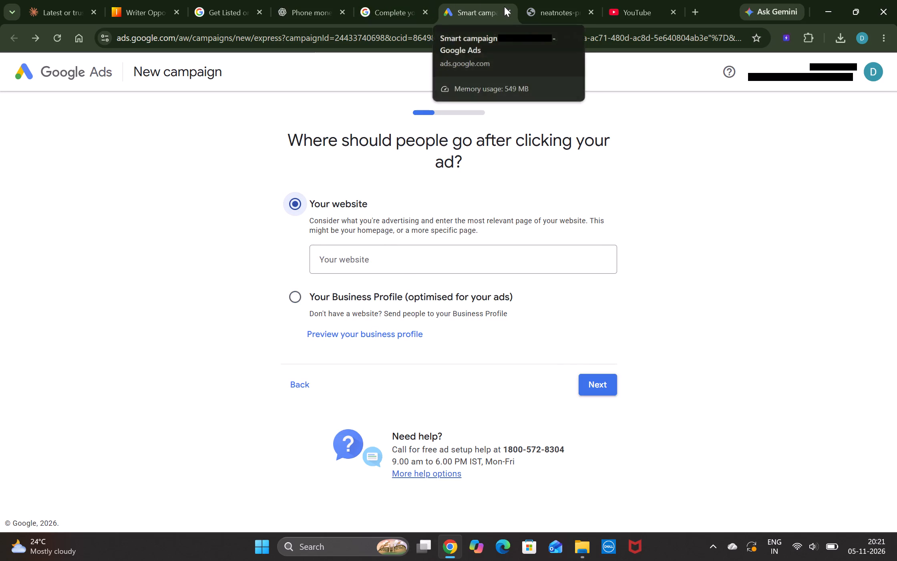
Switch to the Business Profile Manager page offering the ₹20,000 advertising credit.
click(381, 0)
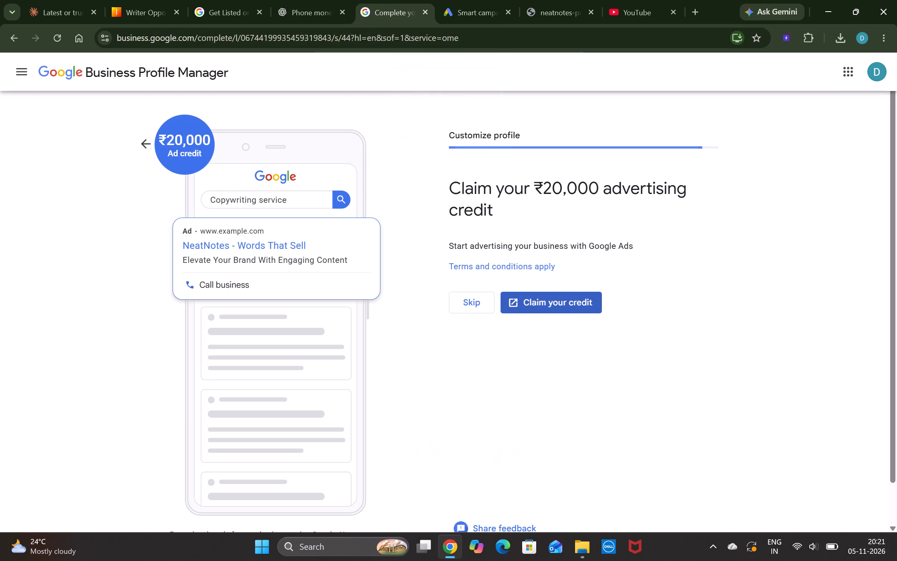